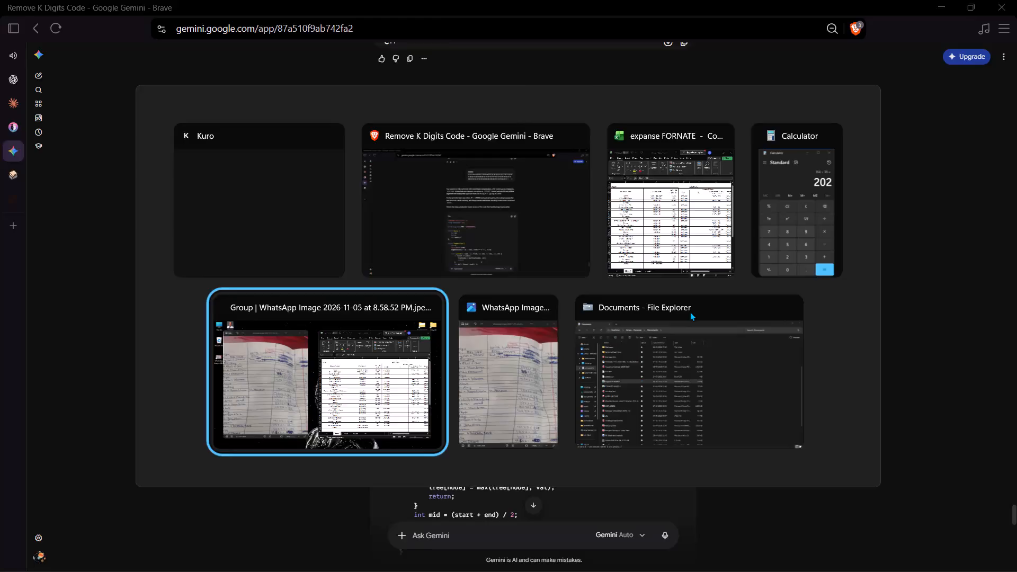
# Set the distance for Raikot in row 24 of the expense sheet to 42x2 = 84.
pyautogui.hscroll(-3, 690, 311)
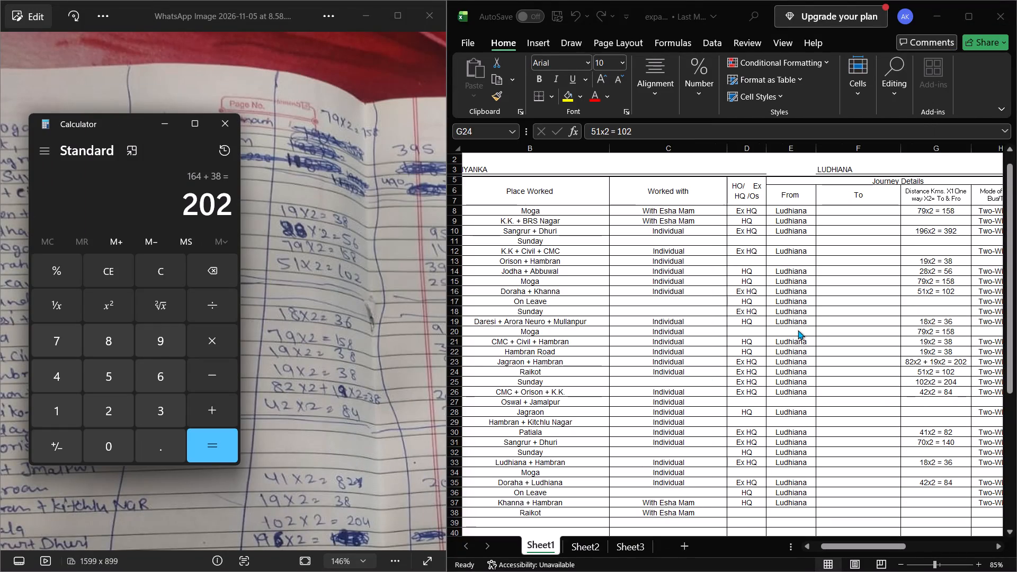
pyautogui.click(947, 380)
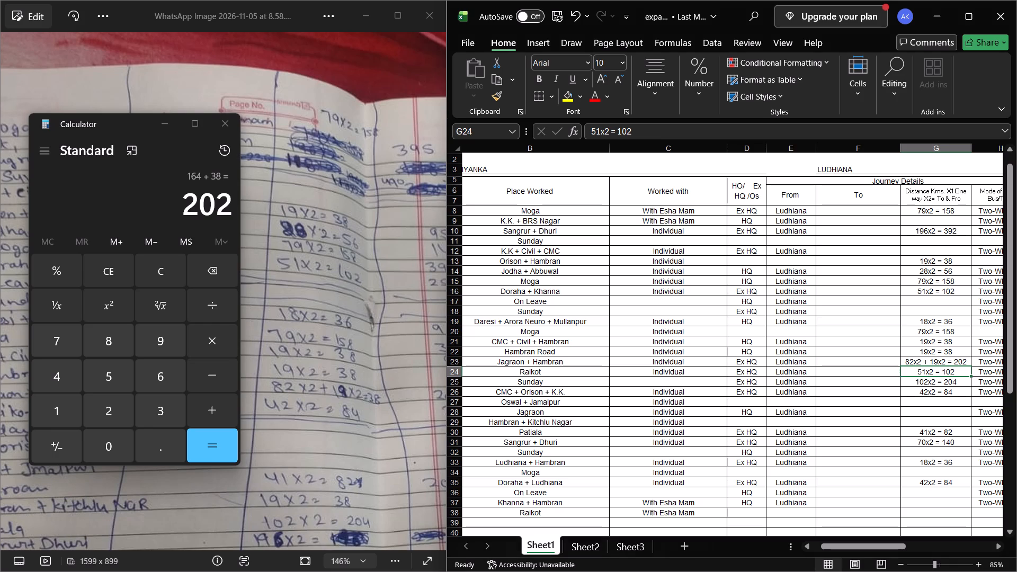
pyautogui.click(950, 387)
pyautogui.click(947, 376)
pyautogui.write('42x2')
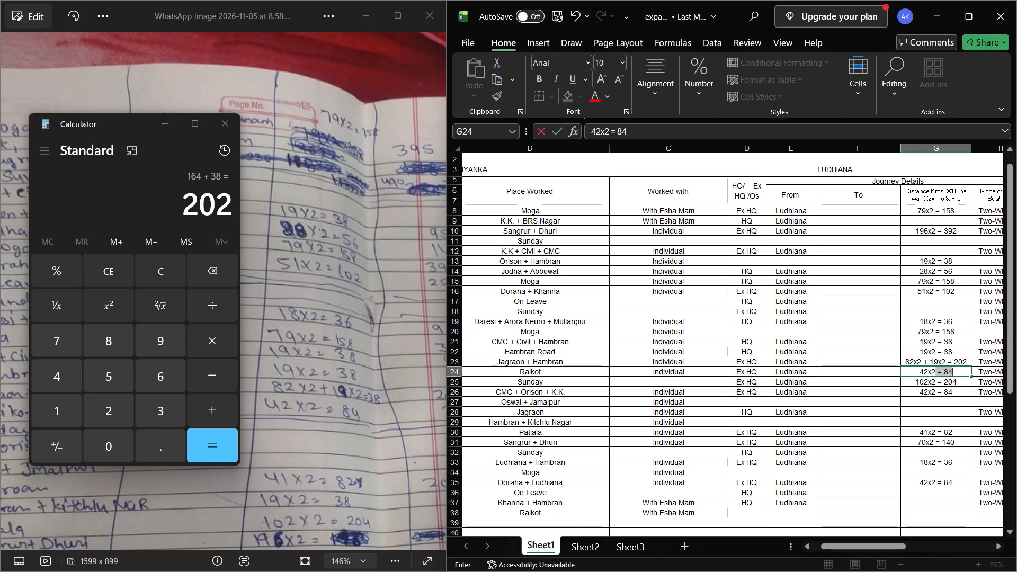
pyautogui.press('space')
pyautogui.press('Down')
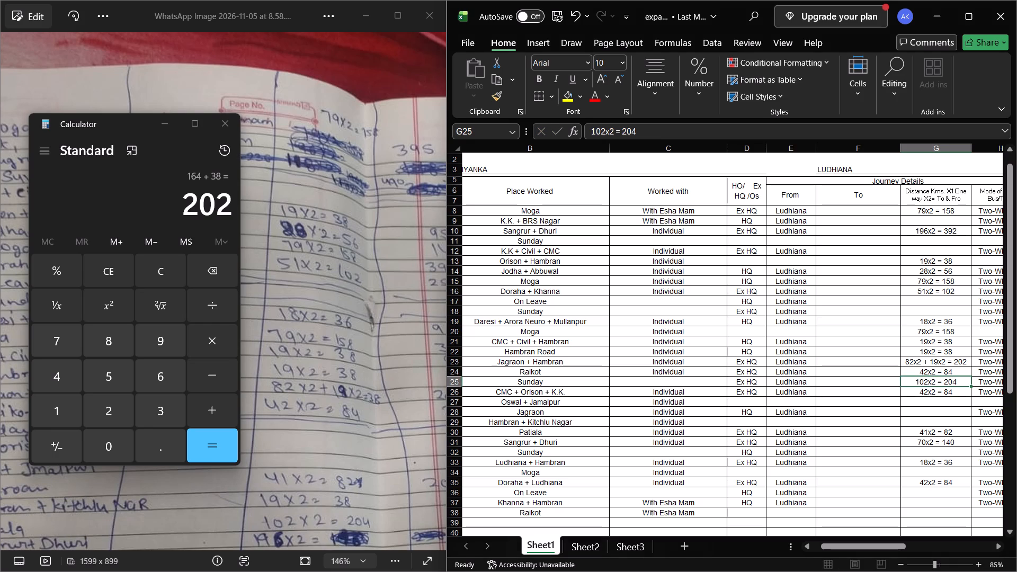
# Clear the distance entries for Sunday in row 25 and CMC + Orison + K.K. in row 26.
pyautogui.press('BackSpace')
pyautogui.press('Down')
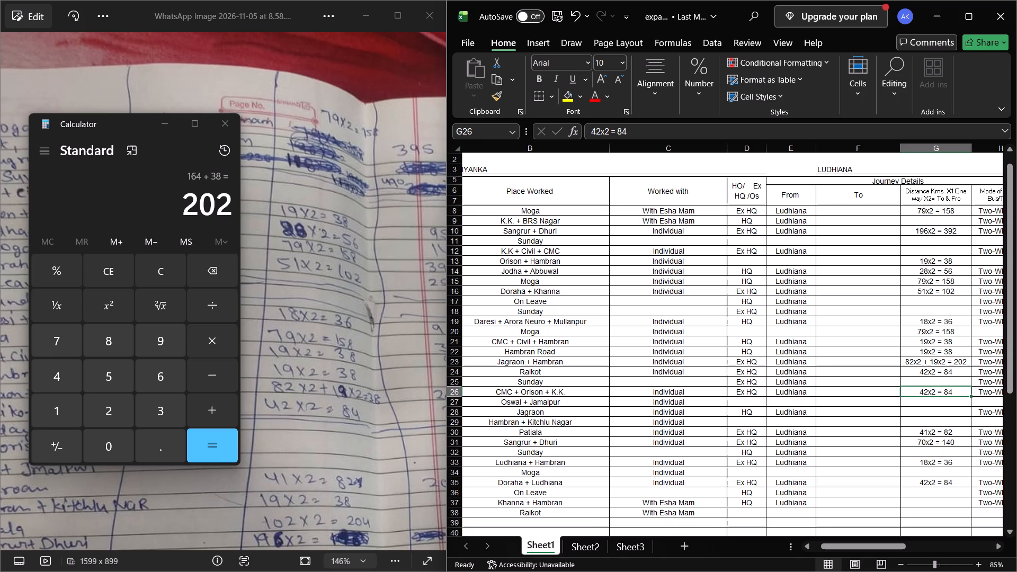
pyautogui.press('BackSpace')
pyautogui.press('Down')
# Enter the distance 41x2 = 82 for Jagraon in row 28.
pyautogui.press('Down')
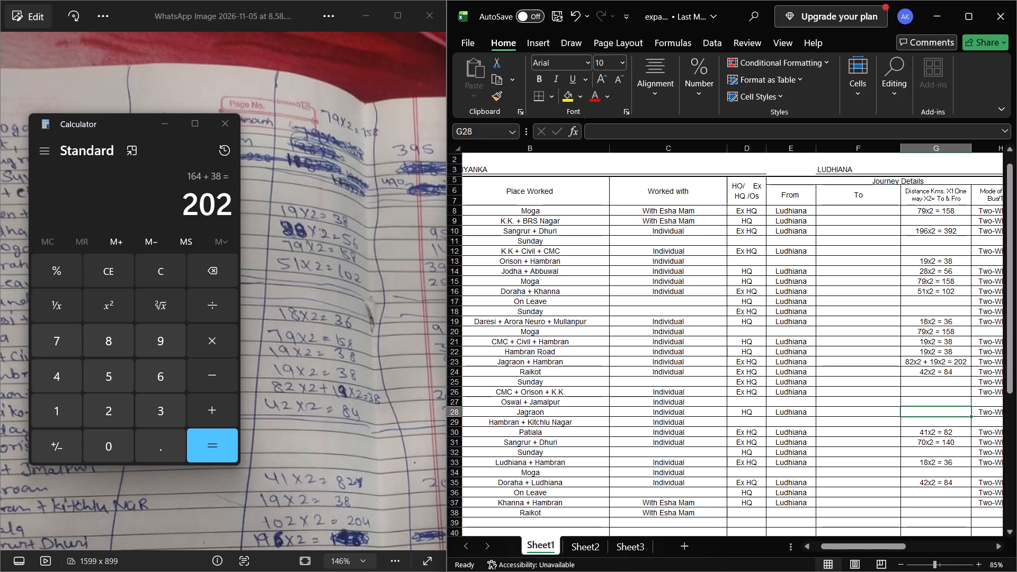
pyautogui.write('41')
pyautogui.write('x2')
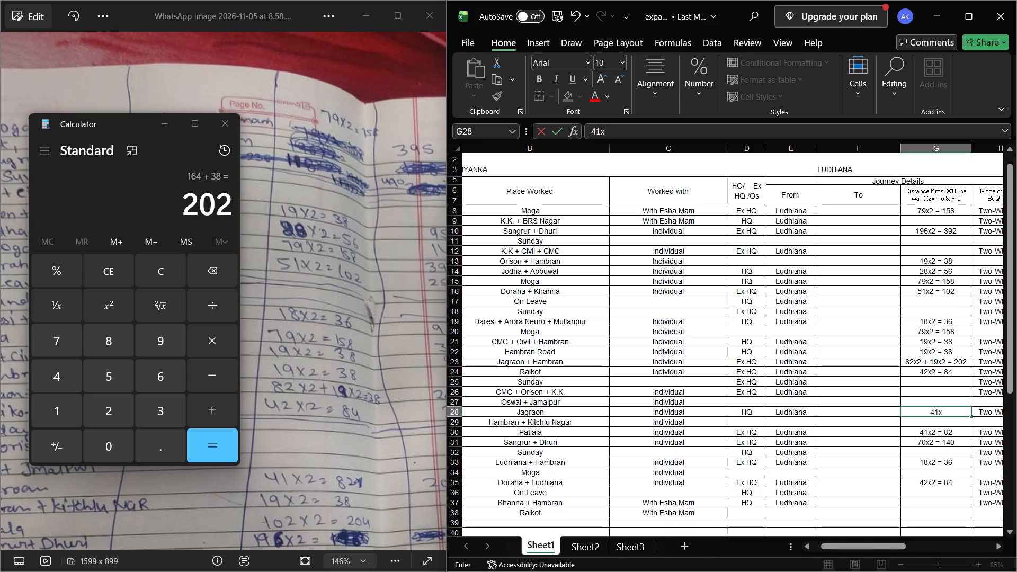
pyautogui.press('space')
pyautogui.write('=')
pyautogui.press('space')
pyautogui.write('82')
pyautogui.press('Right')
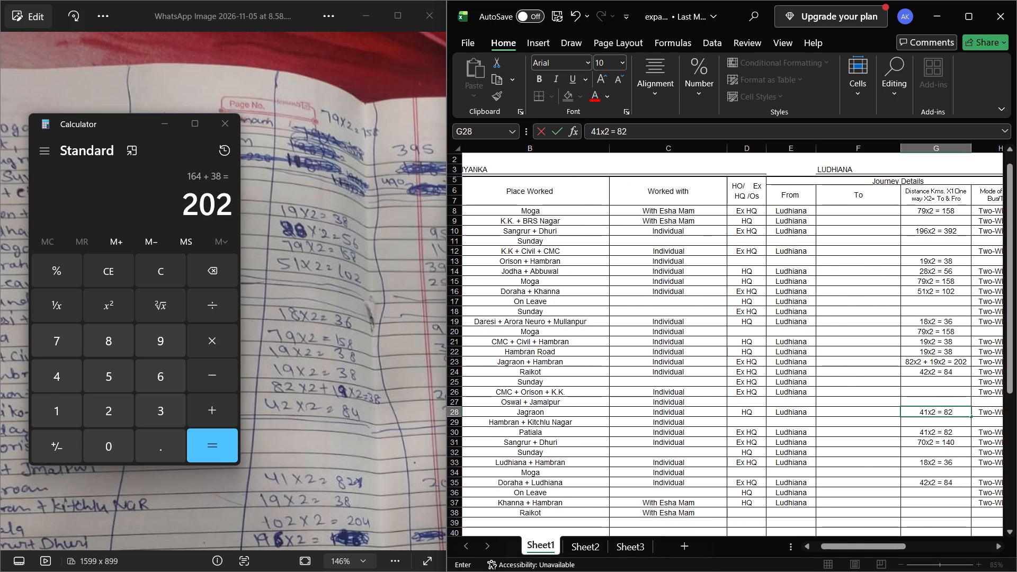
pyautogui.press('Left')
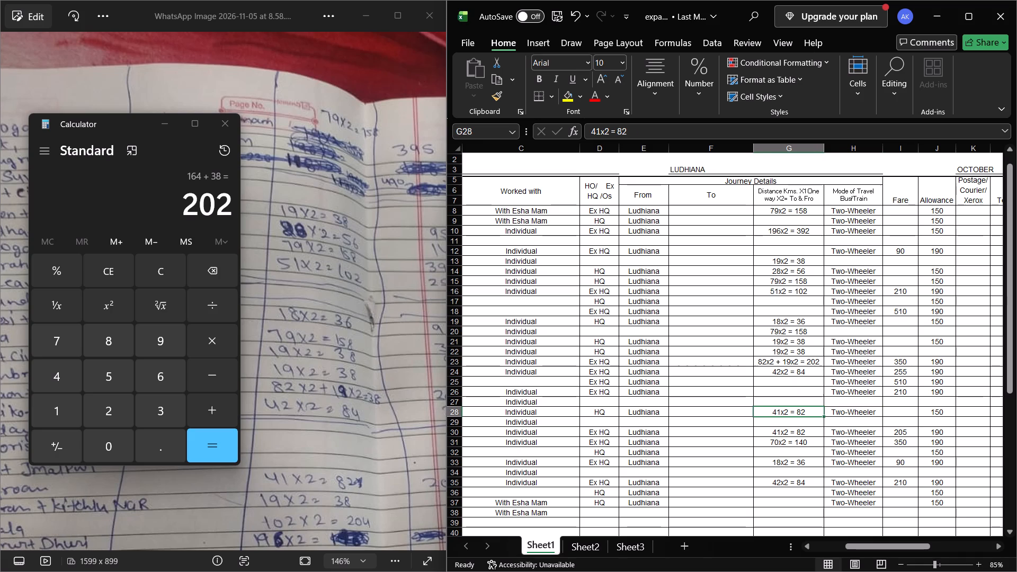
# Change the first leg of the Jagraon + Hambran distance in row 23 to 41x2.
pyautogui.click(773, 363)
pyautogui.doubleClick(766, 361)
pyautogui.click(766, 361)
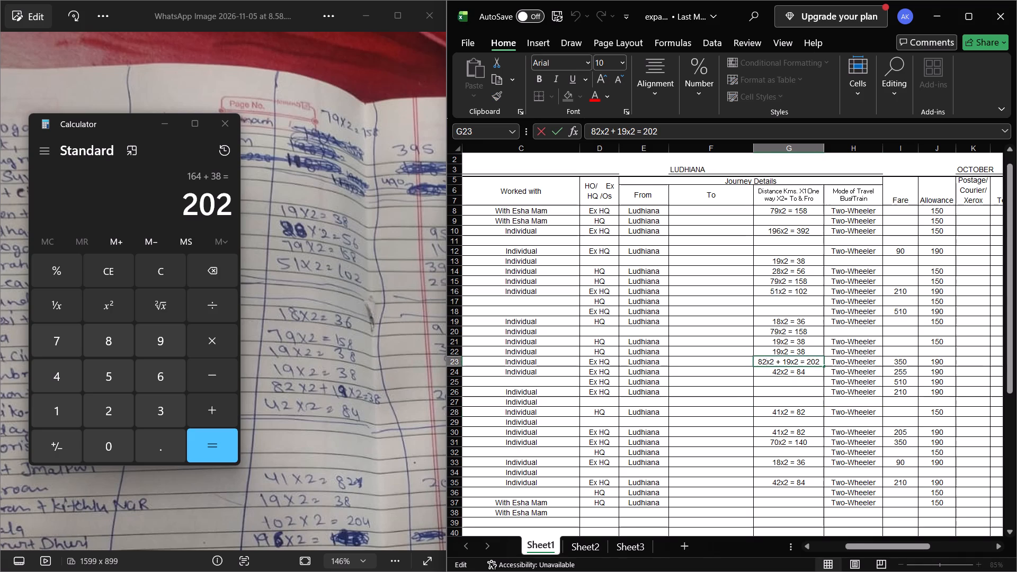
pyautogui.press('BackSpace')
pyautogui.press('BackSpace')
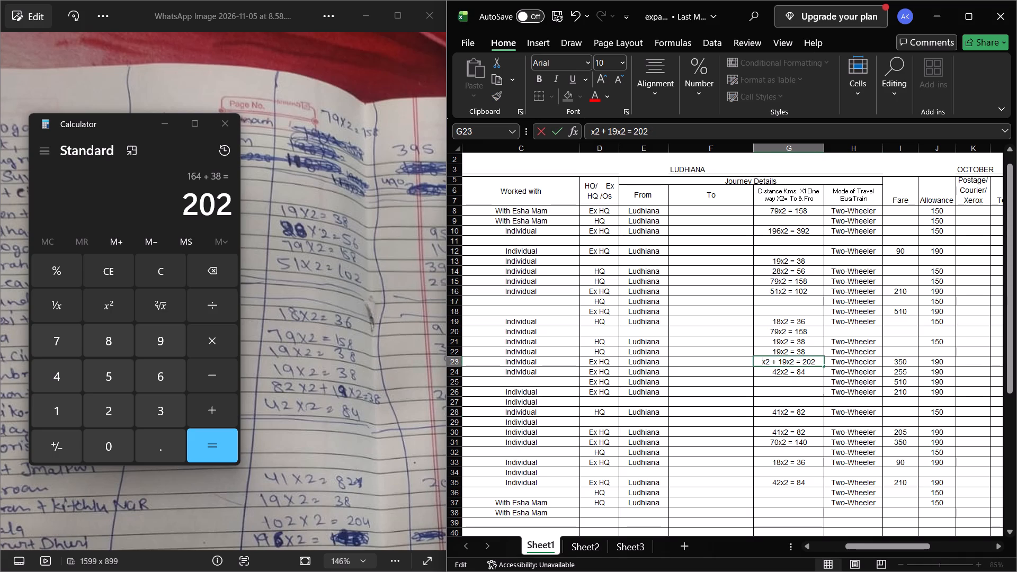
pyautogui.write('41')
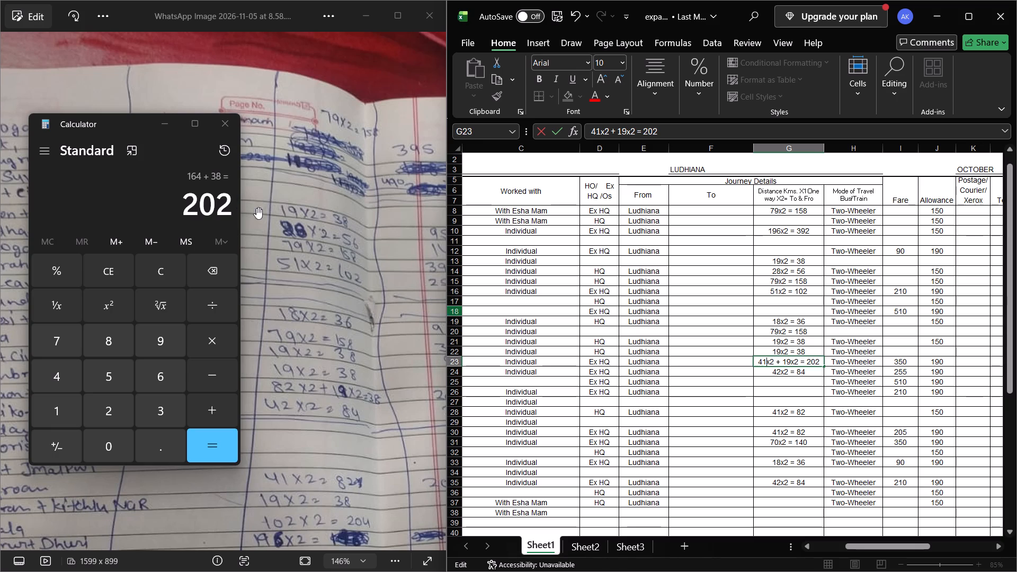
# Switch to Calculator and add 82 + 38.
pyautogui.click(108, 268)
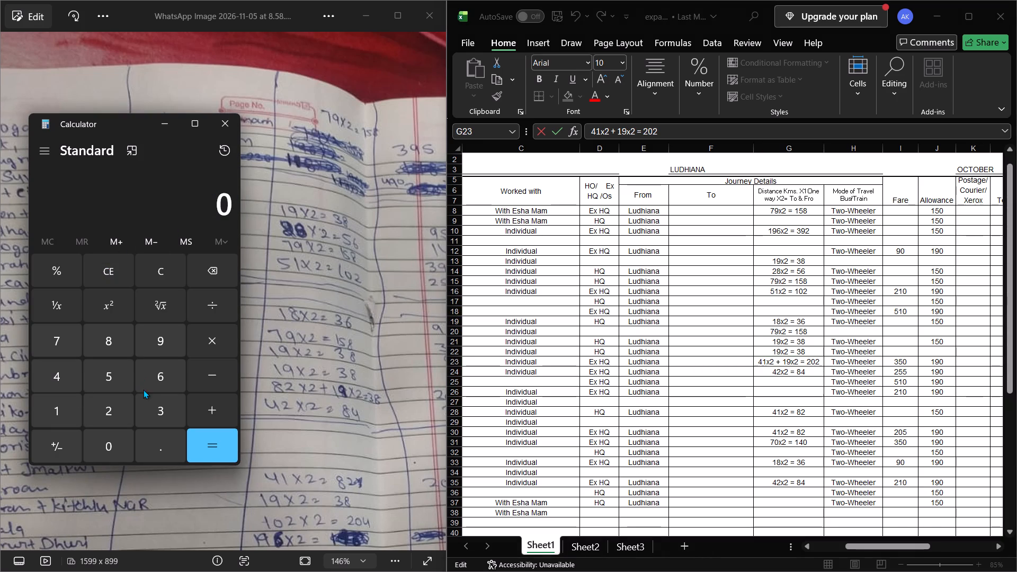
pyautogui.click(119, 343)
pyautogui.click(106, 427)
pyautogui.click(207, 407)
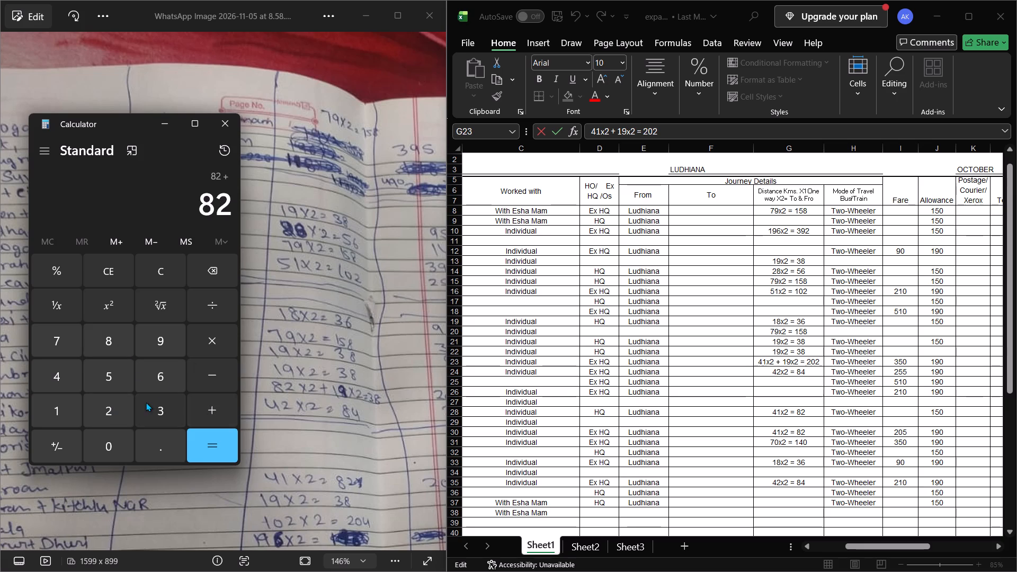
pyautogui.click(144, 413)
pyautogui.click(111, 332)
pyautogui.click(201, 442)
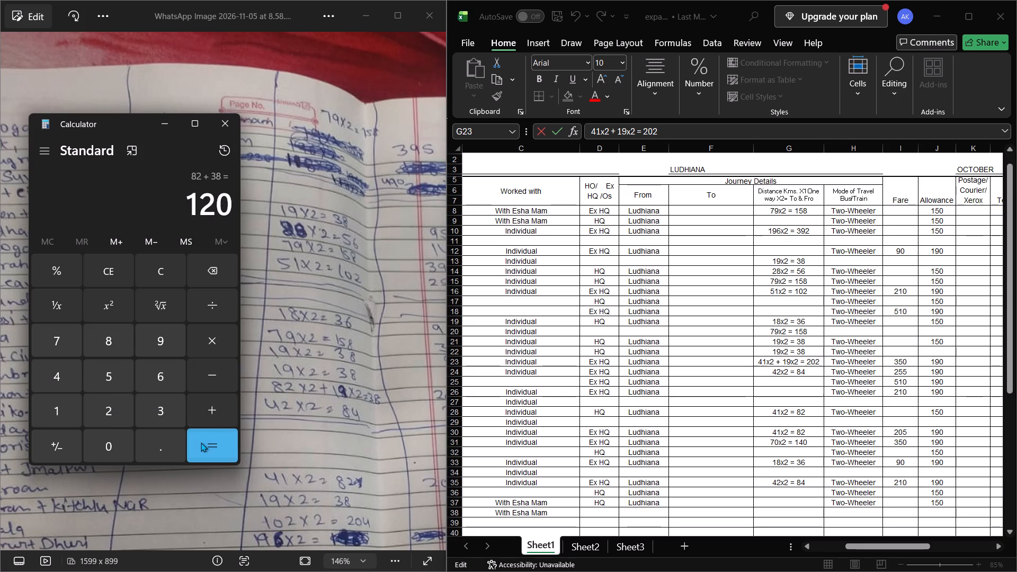
# Back in Excel, set the total of the Jagraon + Hambran distance in row 23 to 120.
pyautogui.click(817, 363)
pyautogui.click(820, 363)
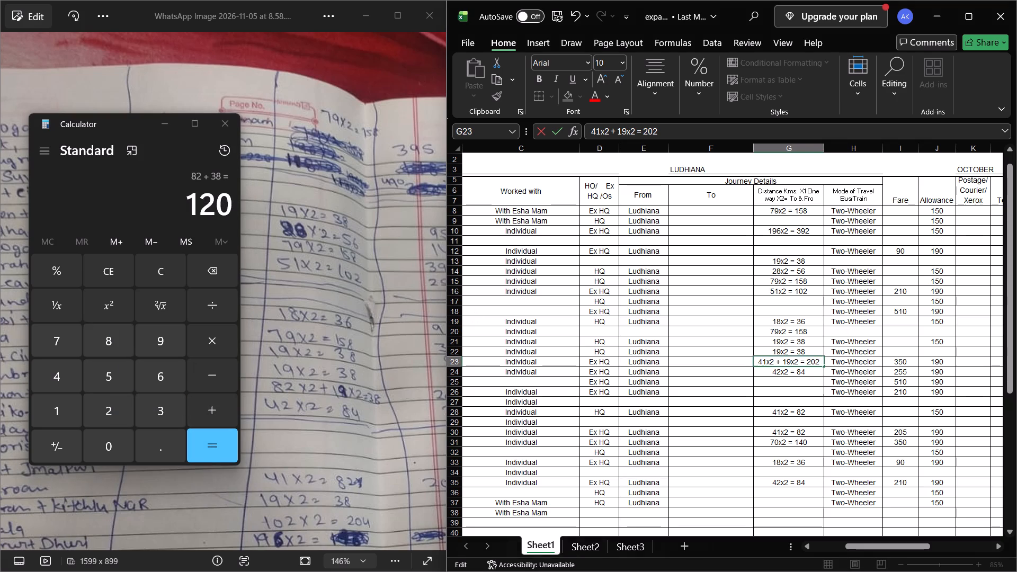
pyautogui.press('BackSpace')
pyautogui.press('BackSpace')
pyautogui.press('BackSpace')
pyautogui.write('120')
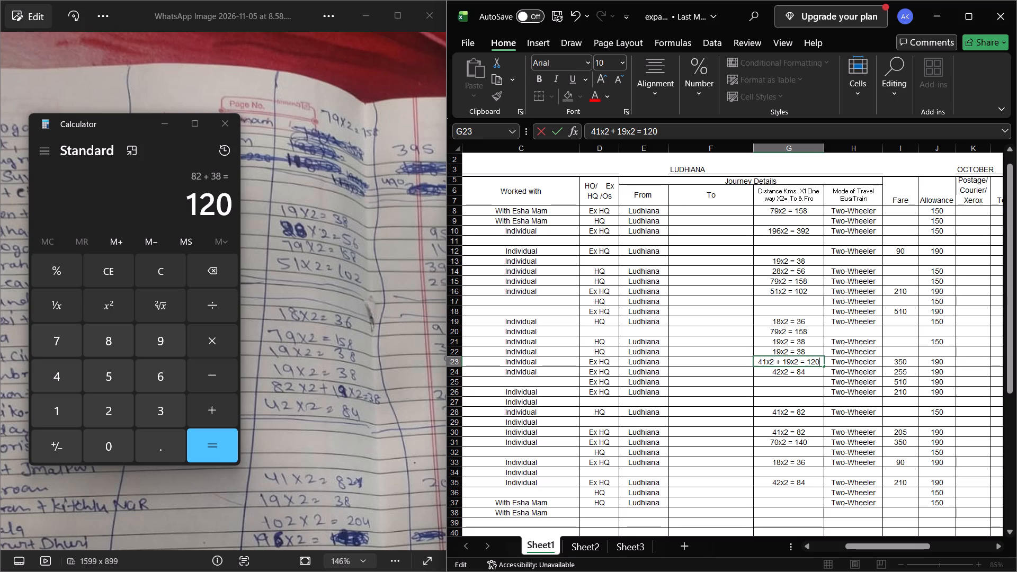
# Enter the distance 19x2 = 38 for Hambran + Kitchlu Nagar in row 29.
pyautogui.click(804, 425)
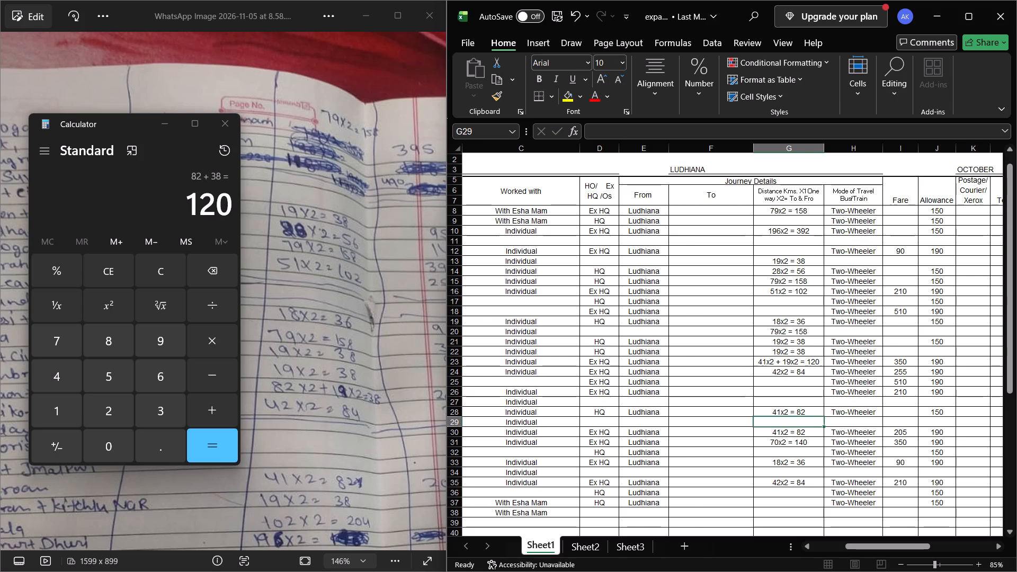
pyautogui.hscroll(2, 748, 437)
pyautogui.hscroll(-2, 748, 437)
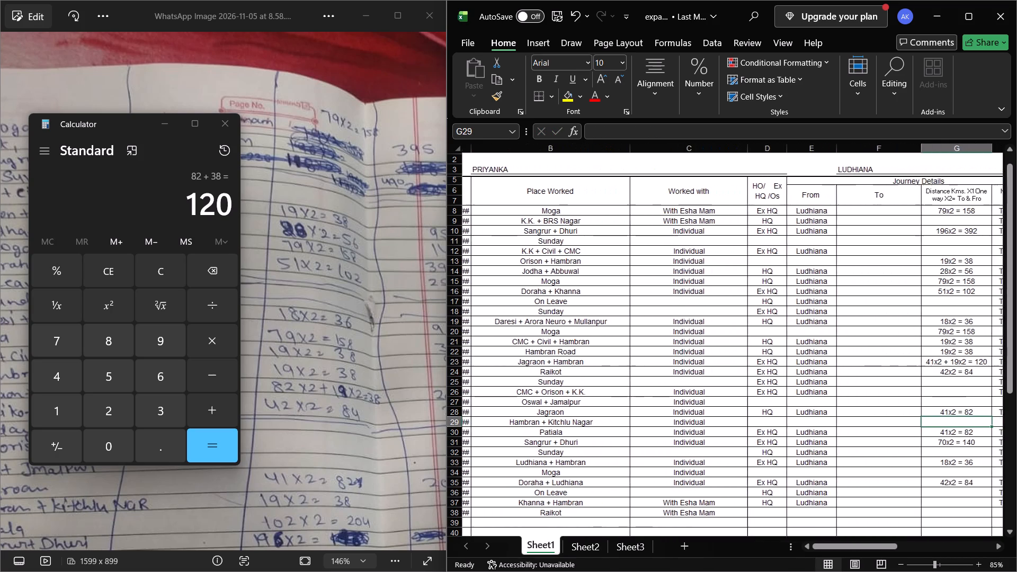
pyautogui.hscroll(-3, 748, 437)
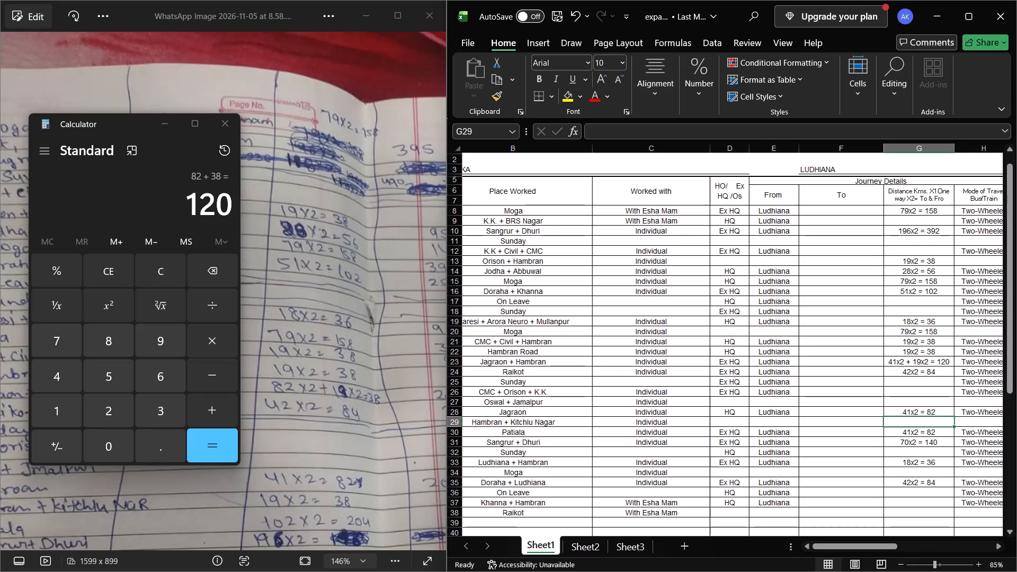
pyautogui.write('19')
pyautogui.write('x2')
pyautogui.press('space')
pyautogui.write('=')
pyautogui.press('space')
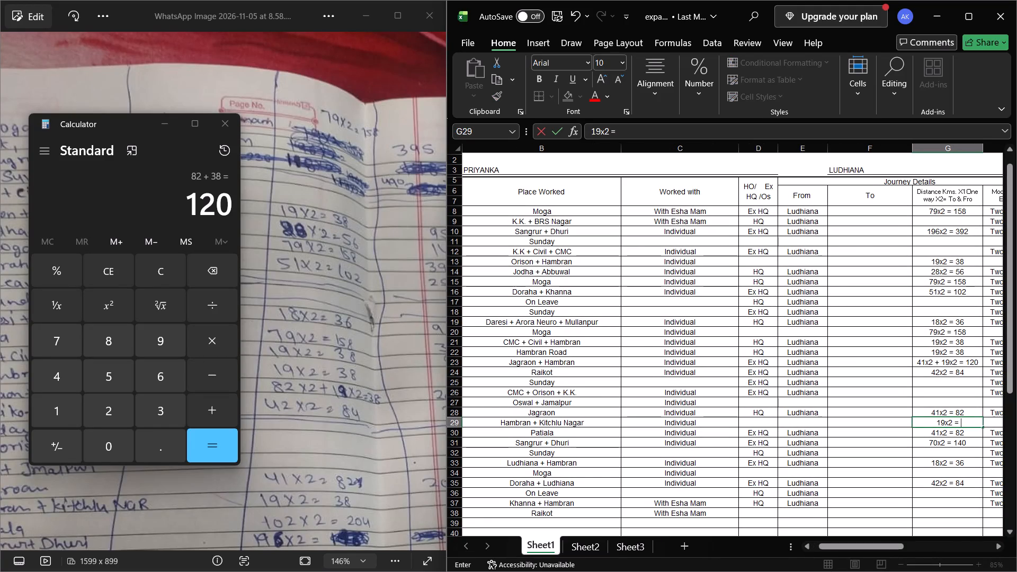
pyautogui.write('38')
pyautogui.press('Right')
# Set the distance for Patiala in row 30 to 102x2 = 204.
pyautogui.press('Down')
pyautogui.press('Left')
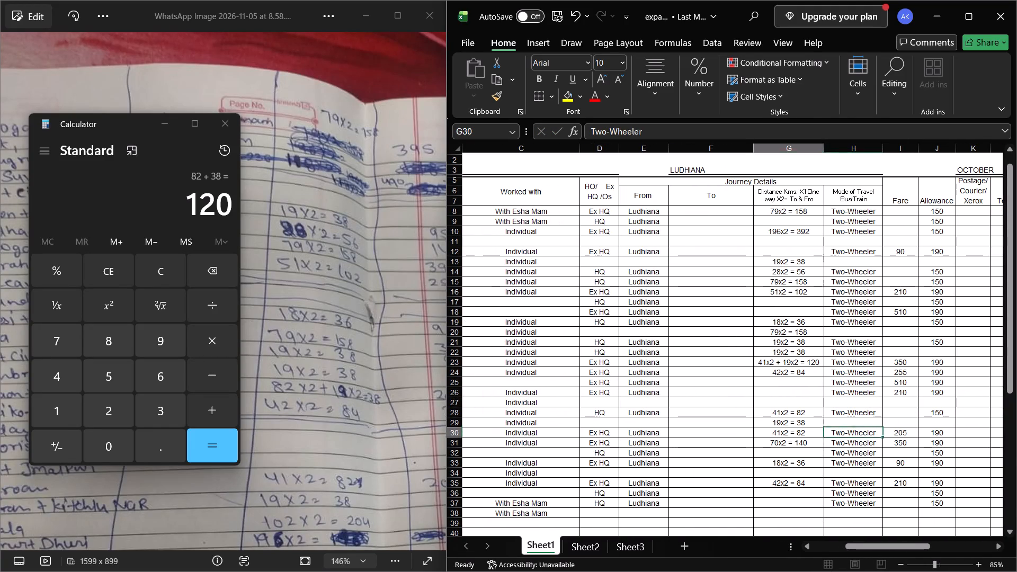
pyautogui.write('102')
pyautogui.hscroll(1, 748, 437)
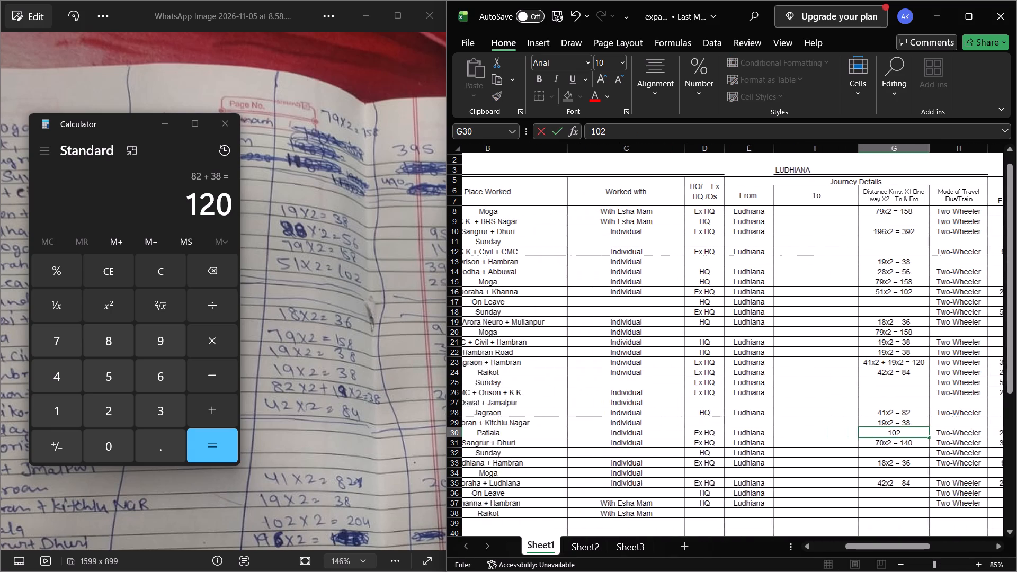
pyautogui.hscroll(2, 748, 437)
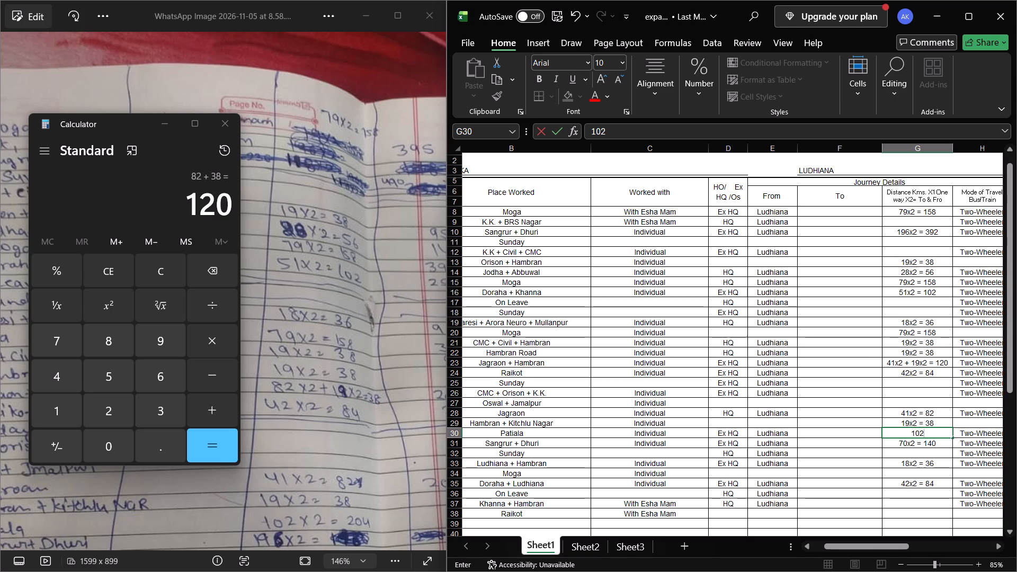
pyautogui.write('x2')
pyautogui.press('space')
pyautogui.write('=')
pyautogui.press('space')
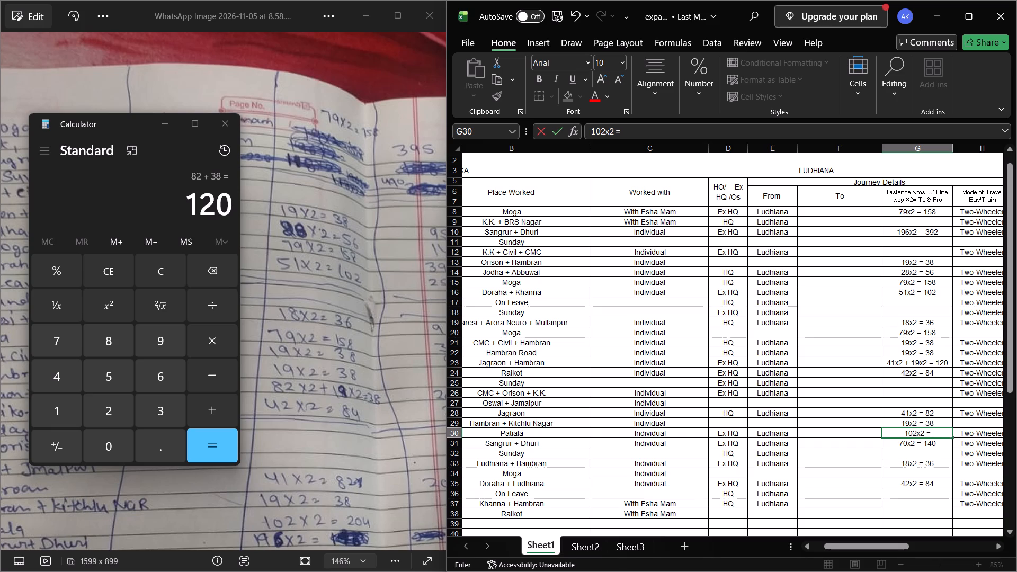
pyautogui.write('204')
pyautogui.press('Down')
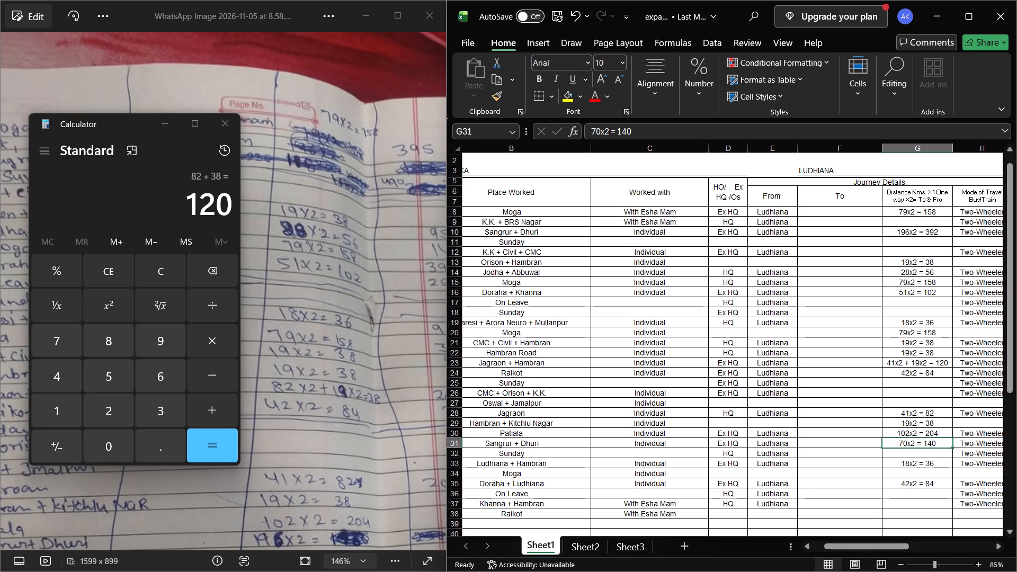
# Set the distance for Sangrur + Dhuri in row 31 to 196x2 = 392.
pyautogui.write('196')
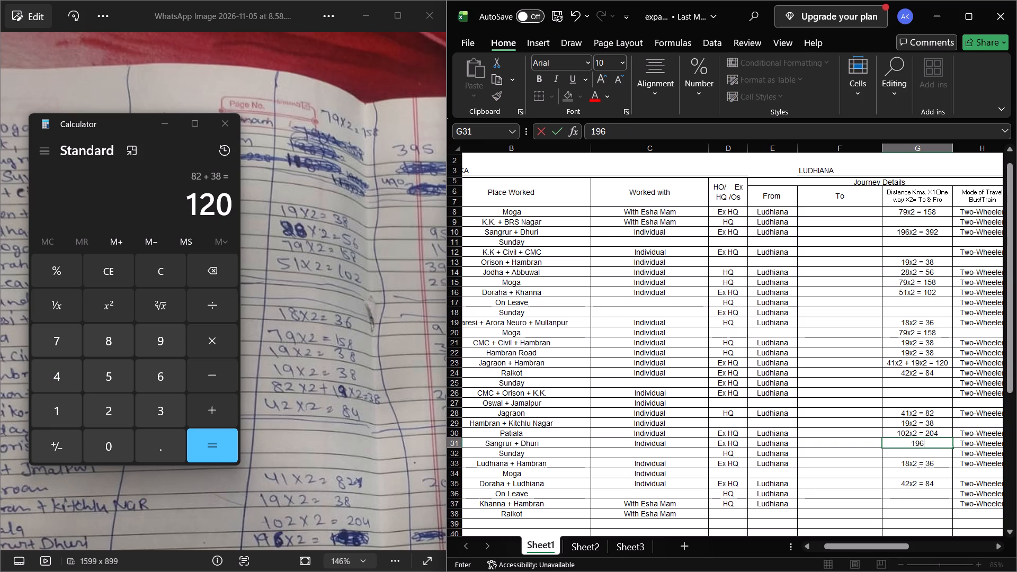
pyautogui.write('x2')
pyautogui.press('space')
pyautogui.write('=')
pyautogui.press('space')
pyautogui.write('392')
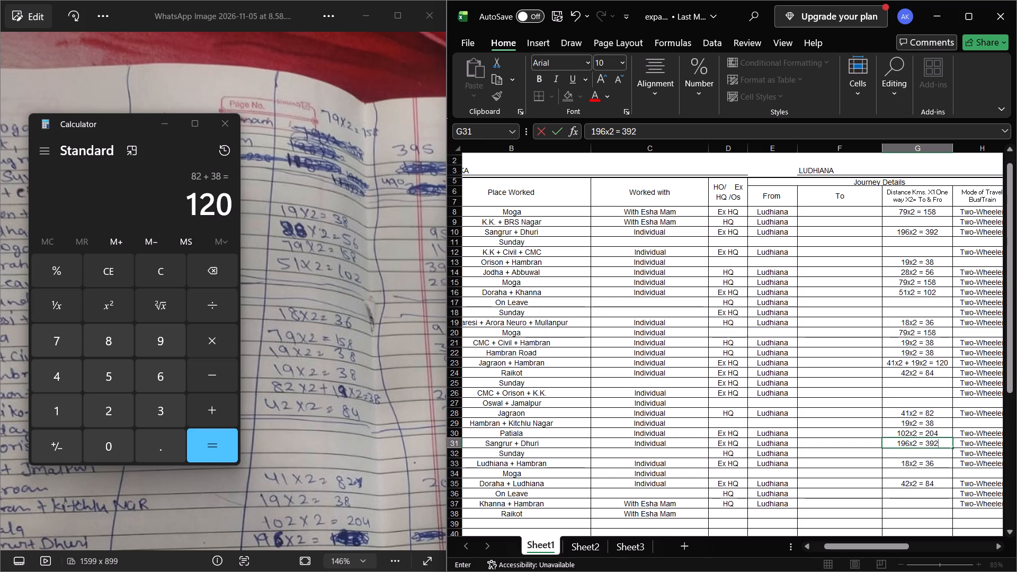
pyautogui.press('Down')
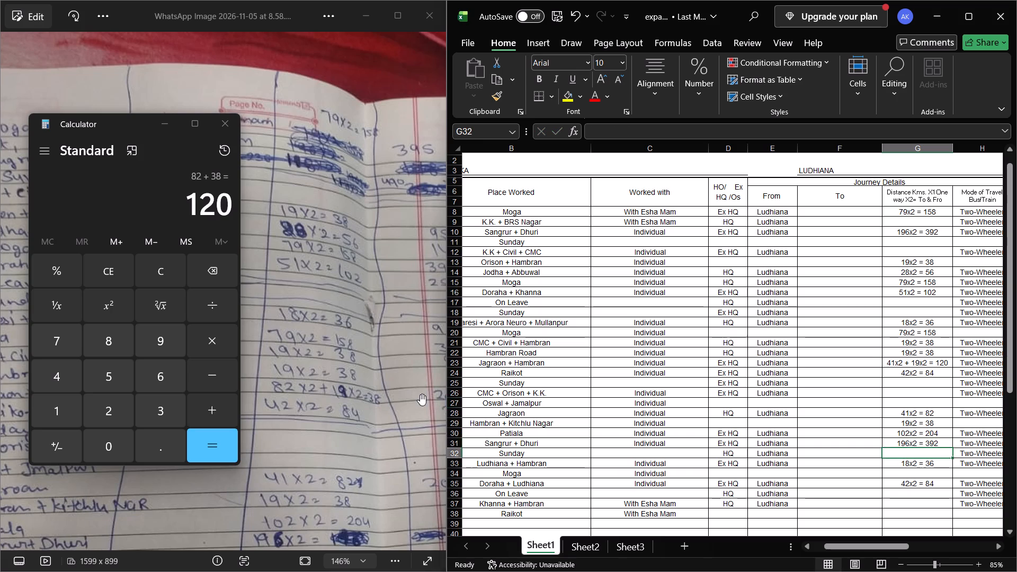
# Set the distance for Ludhiana + Hambran in row 33 to 19x2 = 38, as in the notebook photo.
pyautogui.moveTo(420, 394); pyautogui.dragTo(434, 188)
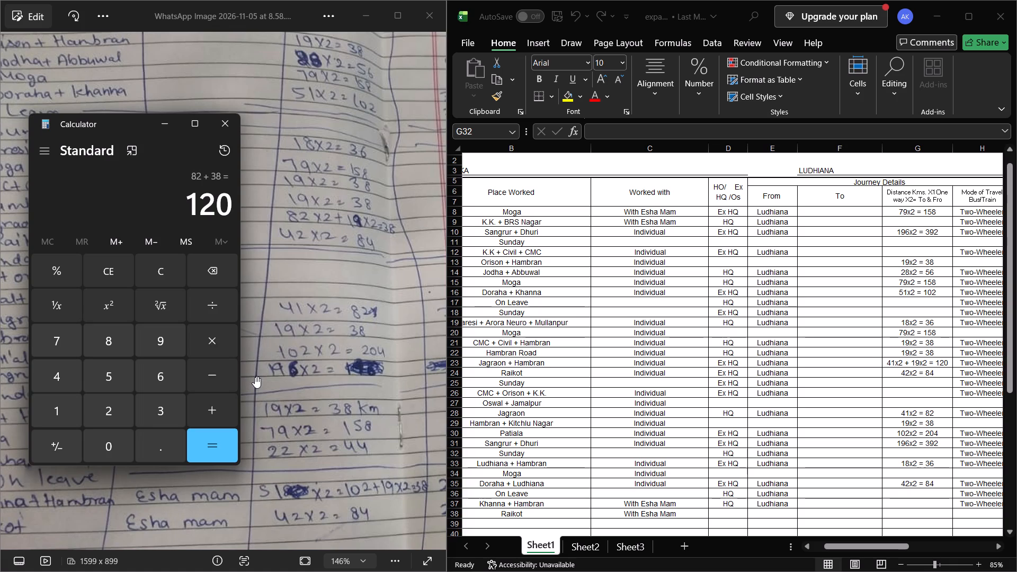
pyautogui.scroll(-1, 703, 426)
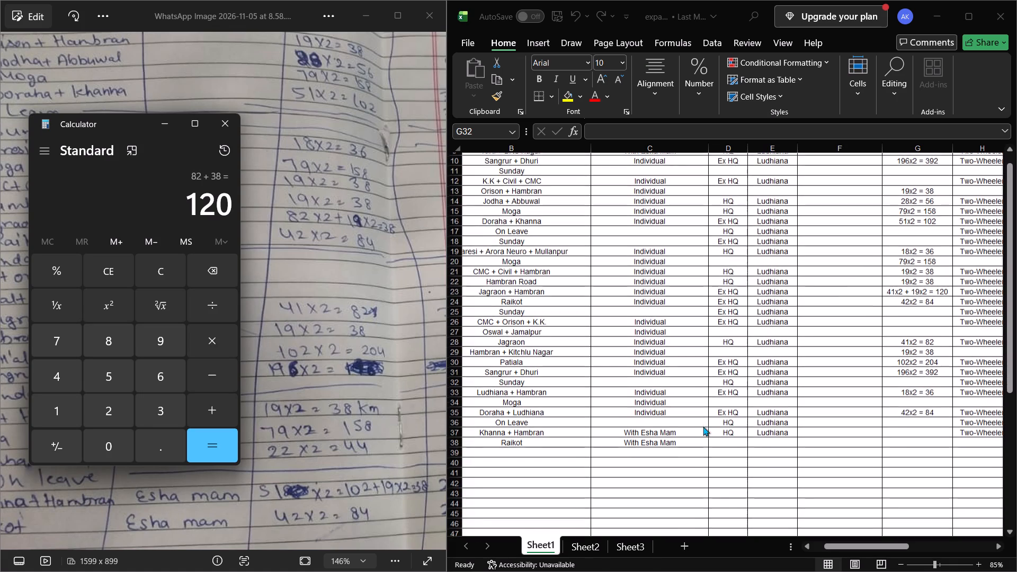
pyautogui.scroll(-1, 703, 426)
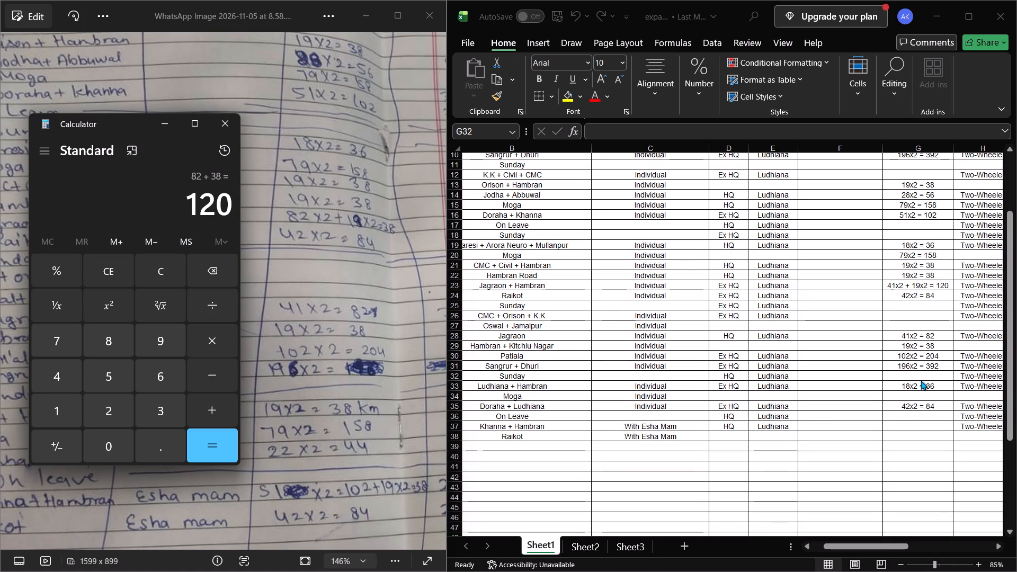
pyautogui.click(921, 389)
pyautogui.click(921, 389)
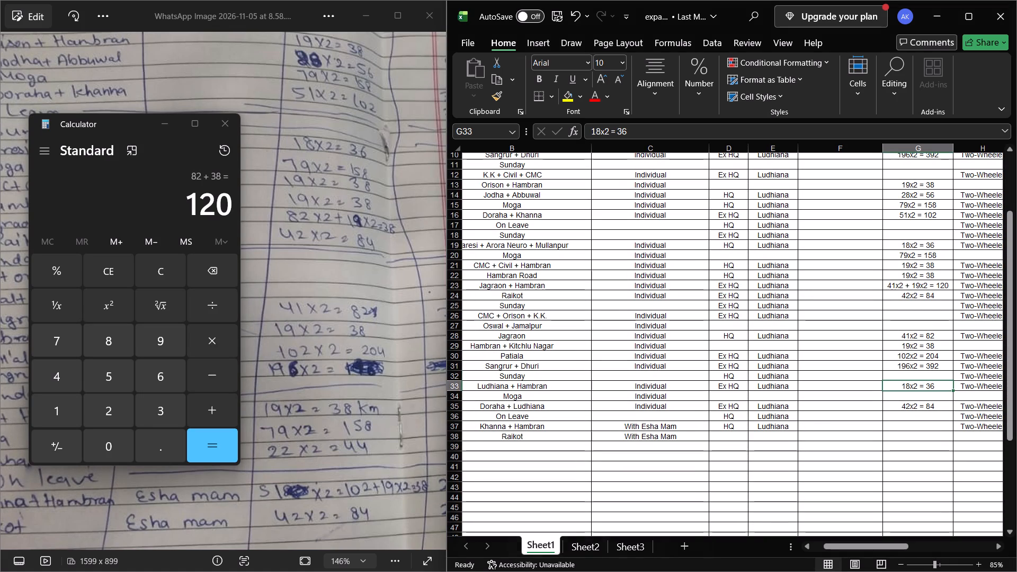
pyautogui.write('19x2')
pyautogui.press('Down')
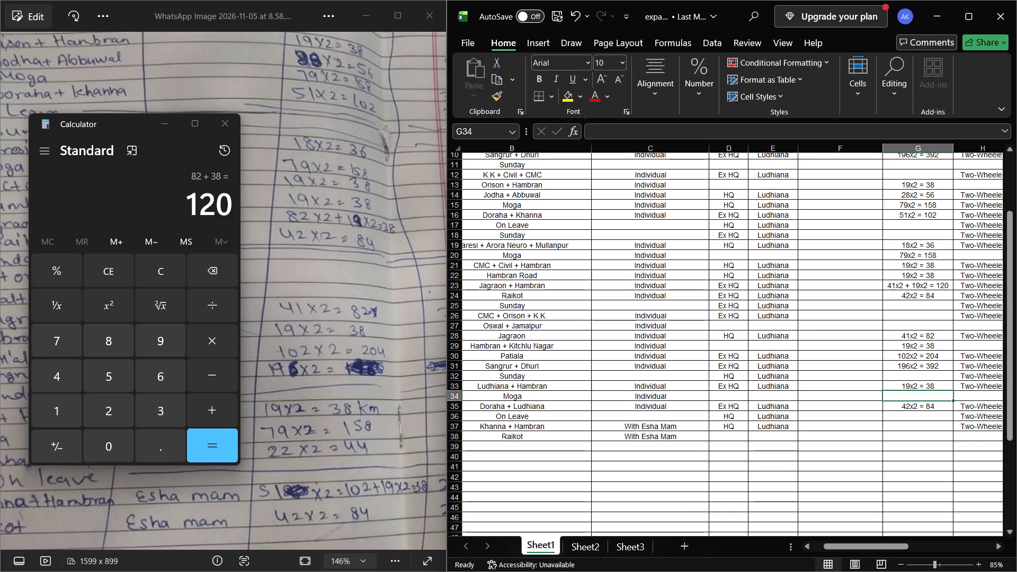
# Enter the distance 79x2 = 158 for Moga in row 34.
pyautogui.write('79')
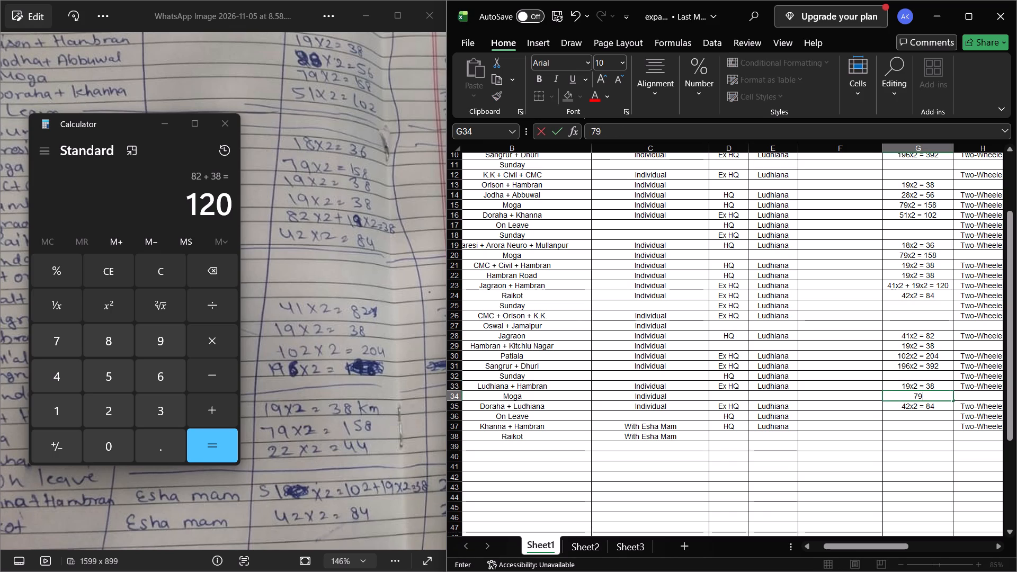
pyautogui.write('x2')
pyautogui.press('space')
pyautogui.write('=')
pyautogui.press('space')
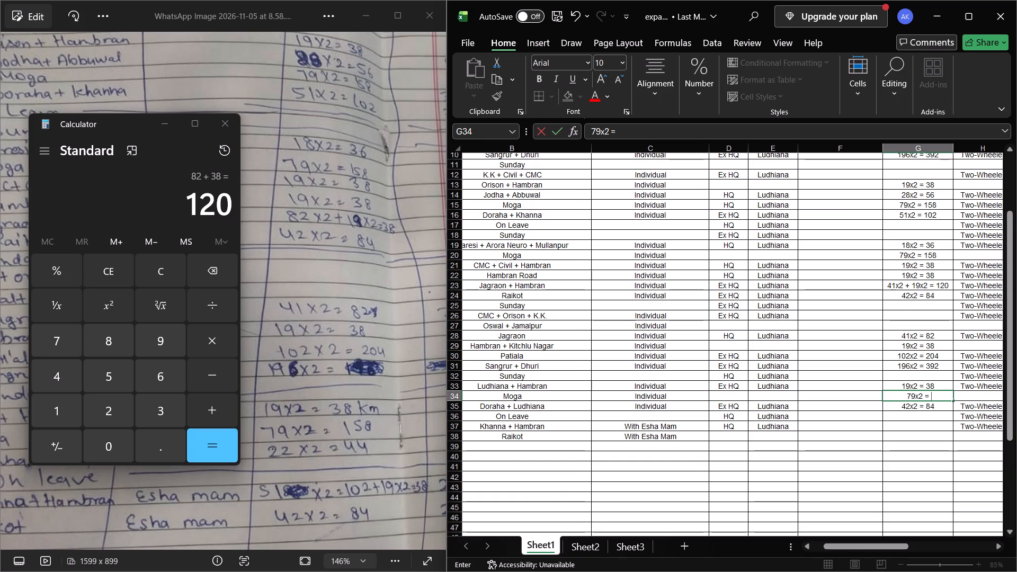
pyautogui.write('158')
pyautogui.press('Right')
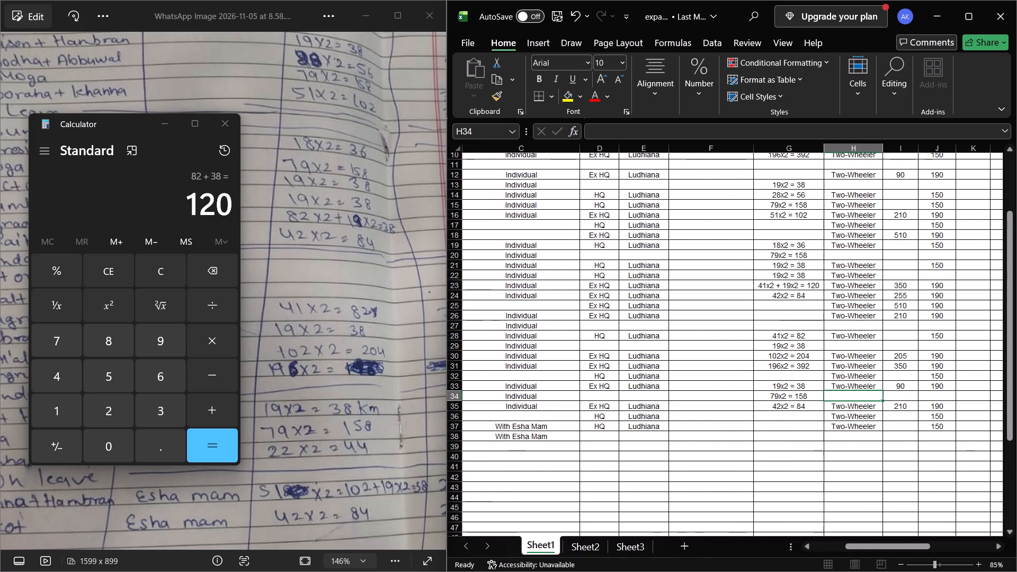
# Set the distance for Doraha + Ludhiana in row 35 to 22x2 = 44.
pyautogui.press('Down')
pyautogui.press('Left')
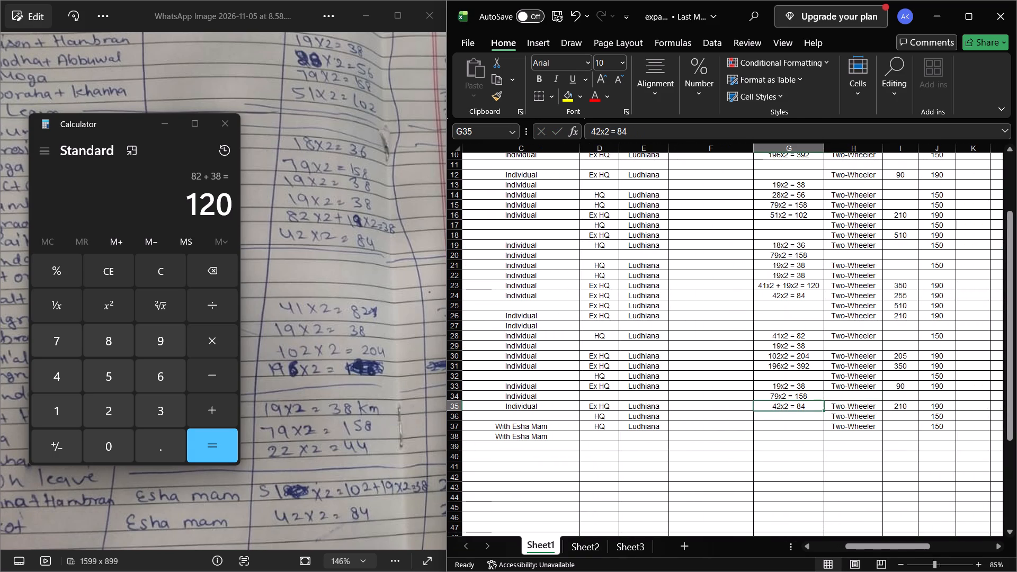
pyautogui.write('22x2')
pyautogui.press('space')
pyautogui.write('= 44')
pyautogui.press('Down')
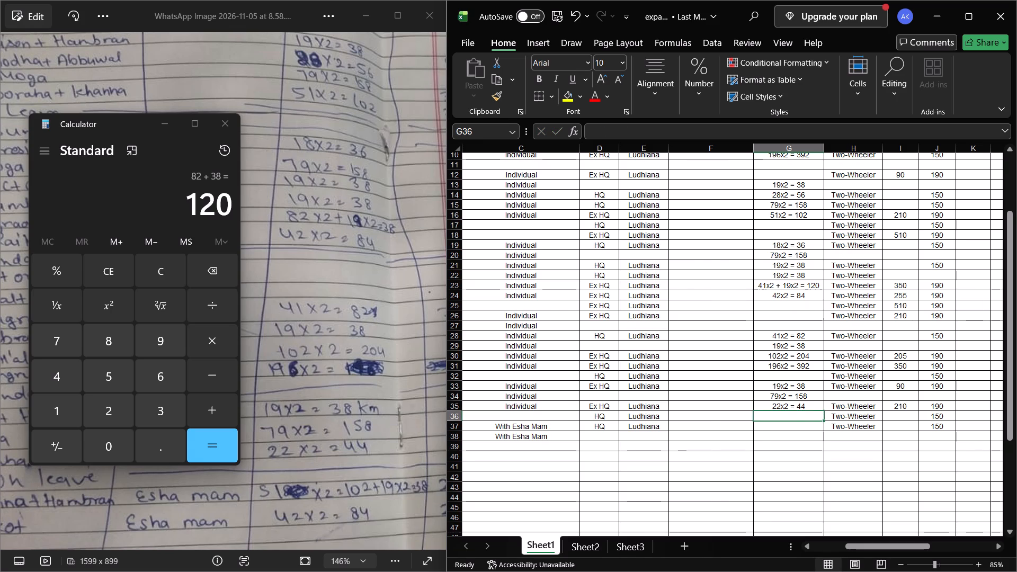
# Enter the distance 51x2 + 19x2 = 140 for Khanna + Hambran in row 37.
pyautogui.hscroll(1, 921, 389)
pyautogui.press('Down')
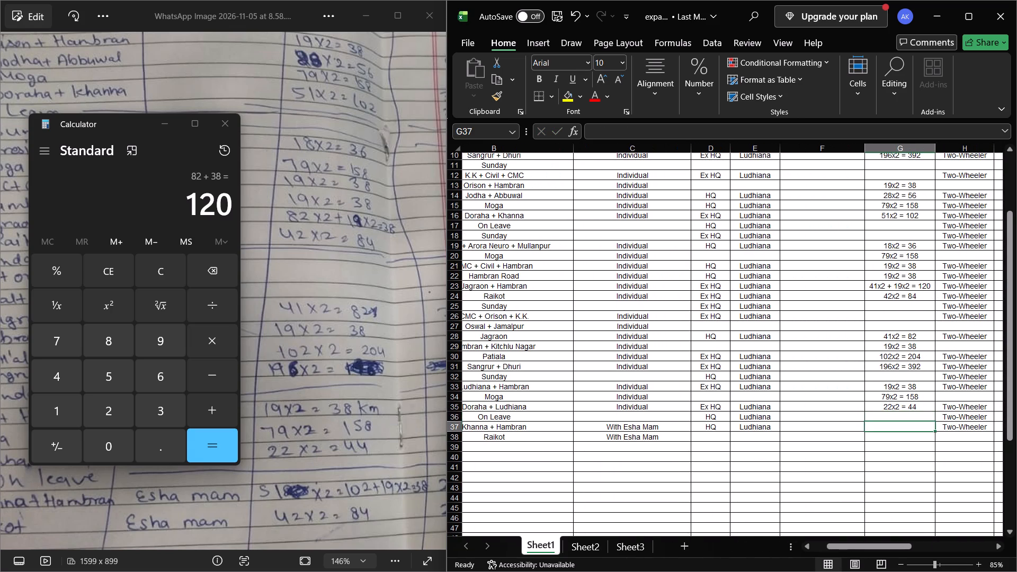
pyautogui.write('51')
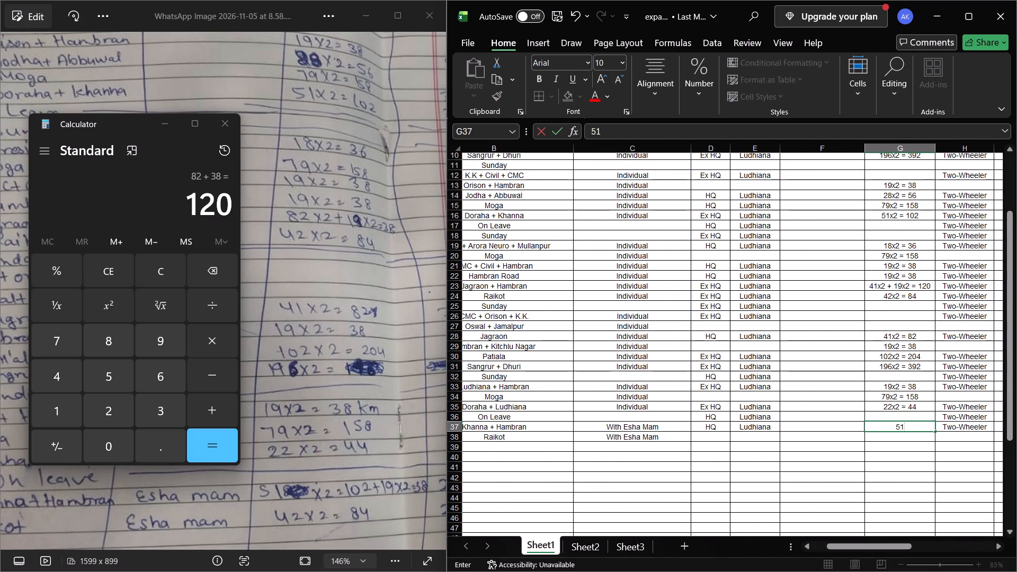
pyautogui.write('x2')
pyautogui.press('space')
pyautogui.write('=')
pyautogui.press('space')
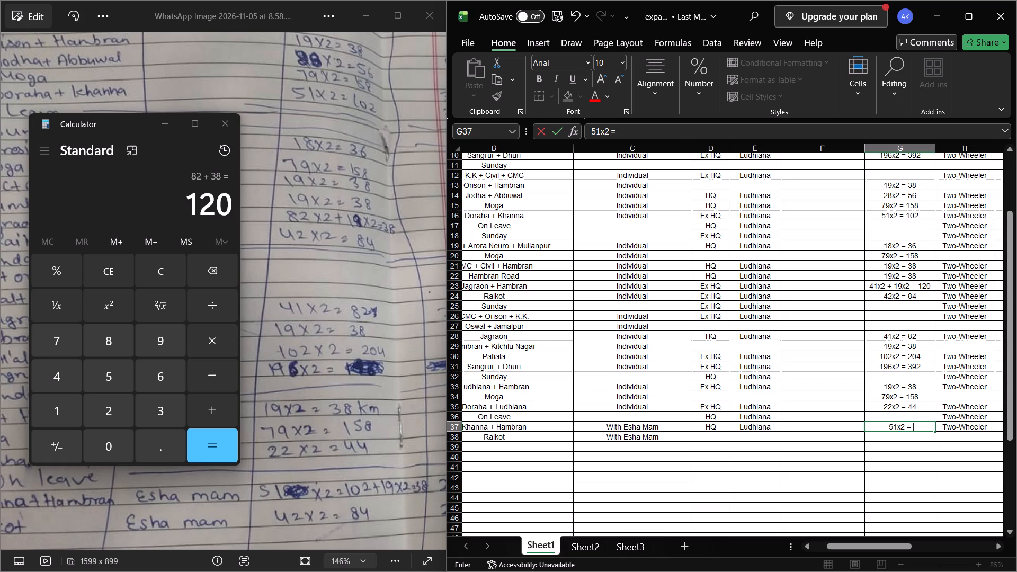
pyautogui.press('BackSpace')
pyautogui.press('BackSpace')
pyautogui.write('+')
pyautogui.press('space')
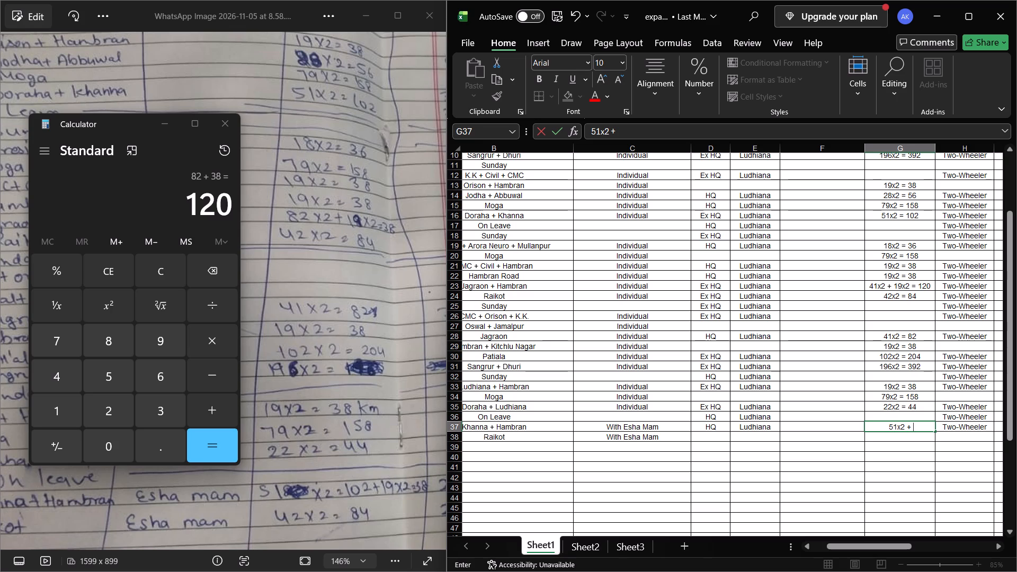
pyautogui.write('19')
pyautogui.write('x2')
pyautogui.press('space')
pyautogui.write('=')
pyautogui.press('space')
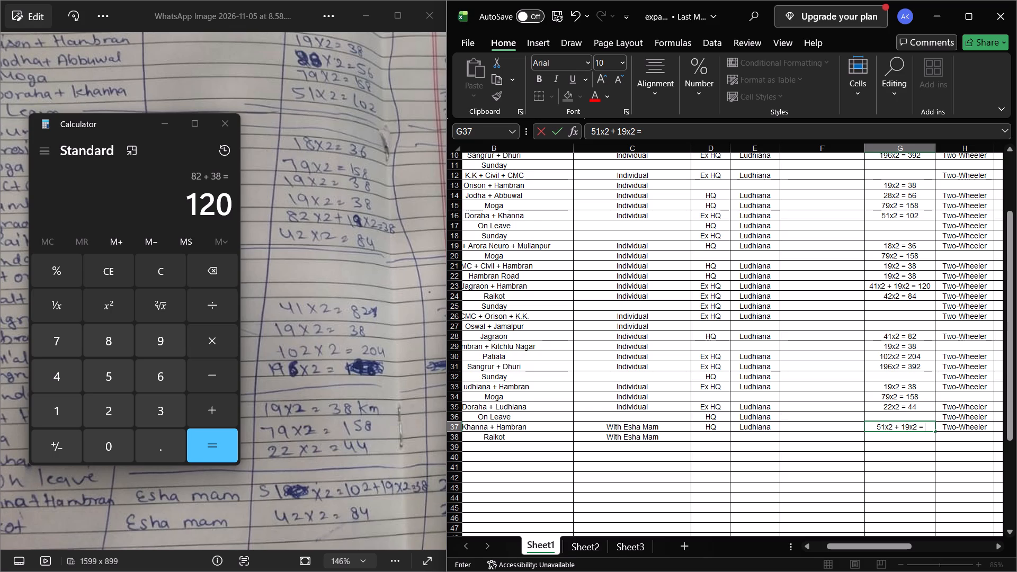
pyautogui.write('140')
pyautogui.press('Down')
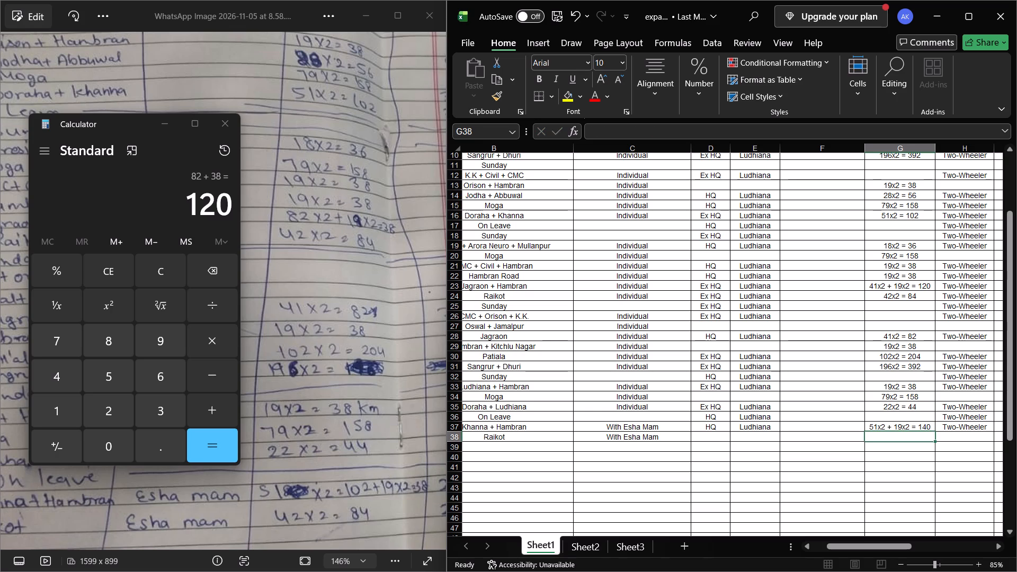
# Enter the distance 42x2 = 84 for Raikot in row 38.
pyautogui.write('42')
pyautogui.write('x2')
pyautogui.press('space')
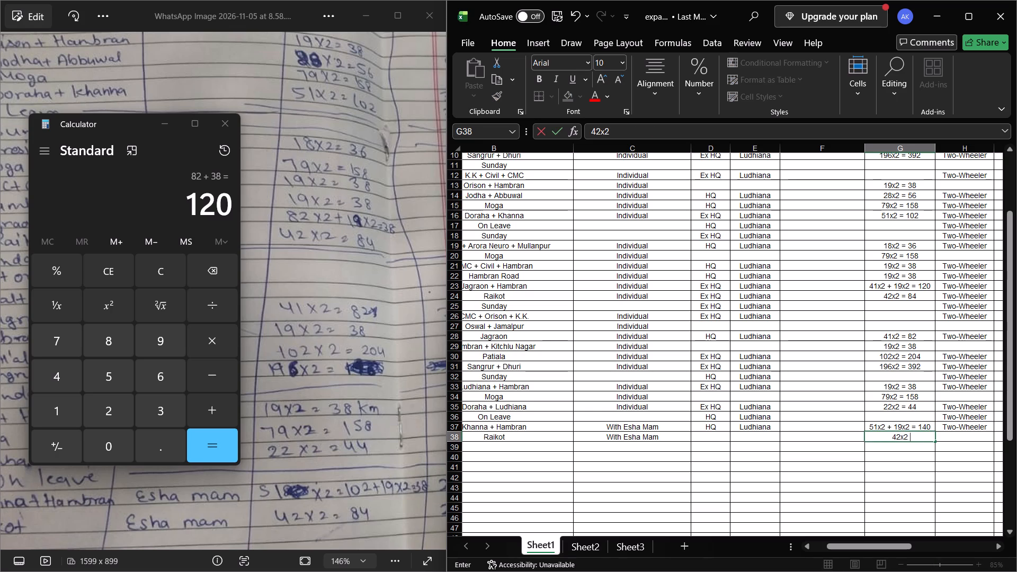
pyautogui.write('=')
pyautogui.press('space')
pyautogui.write('84')
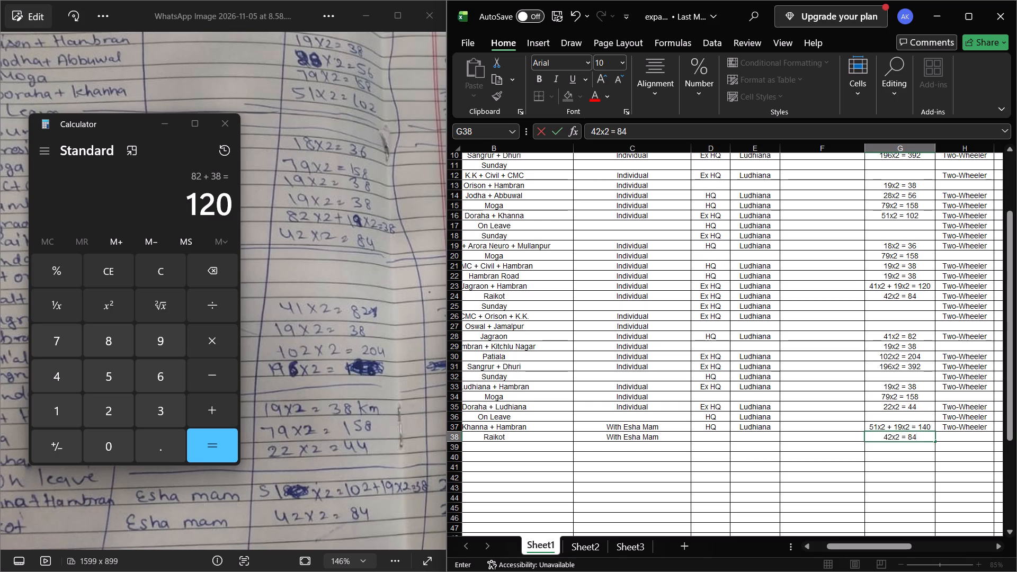
# Fill in Ludhiana as the From location for Orison + Hambran in row 13.
pyautogui.hscroll(-2, 565, 431)
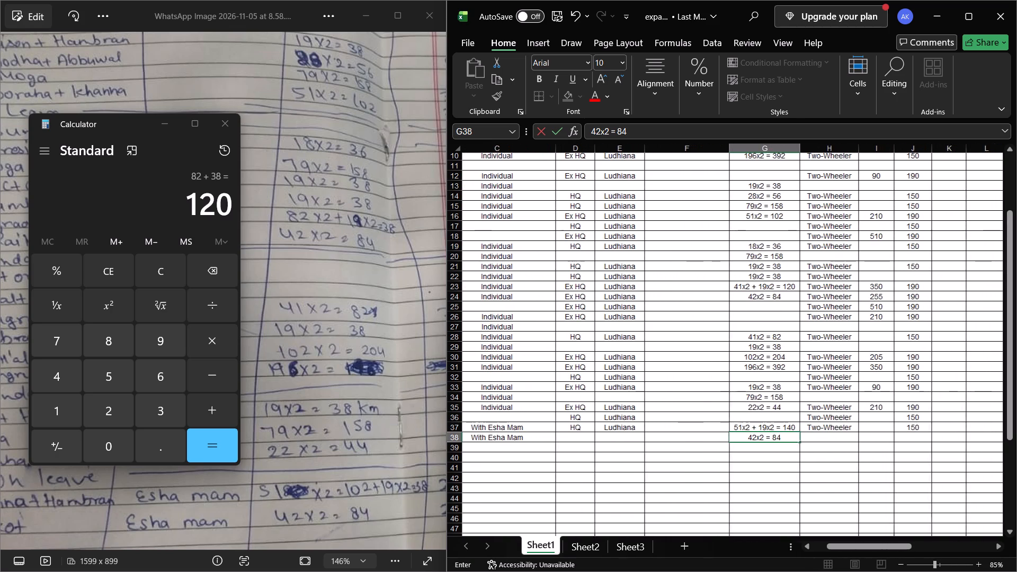
pyautogui.hscroll(-1, 565, 431)
pyautogui.scroll(2, 565, 431)
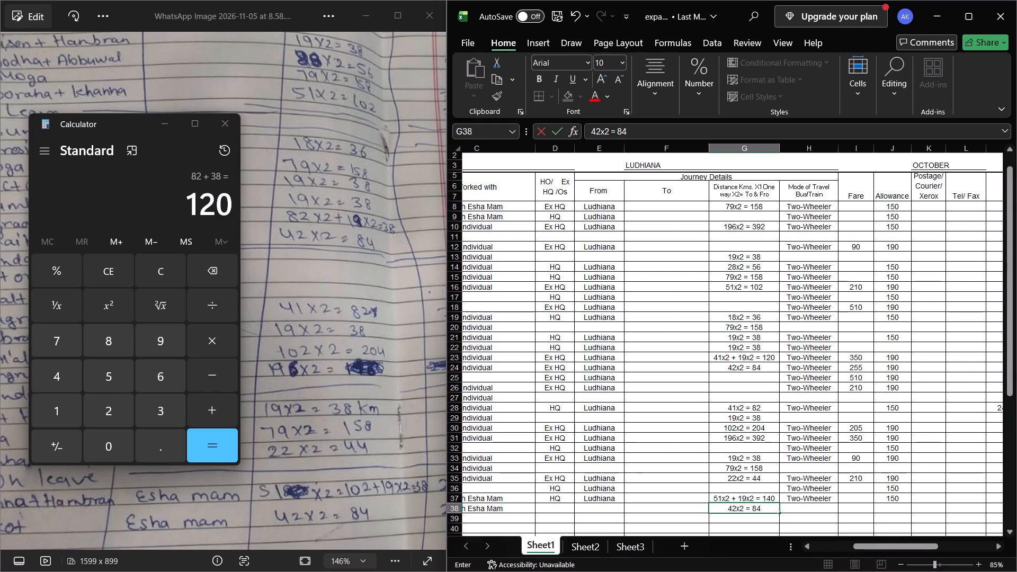
pyautogui.hscroll(2, 633, 249)
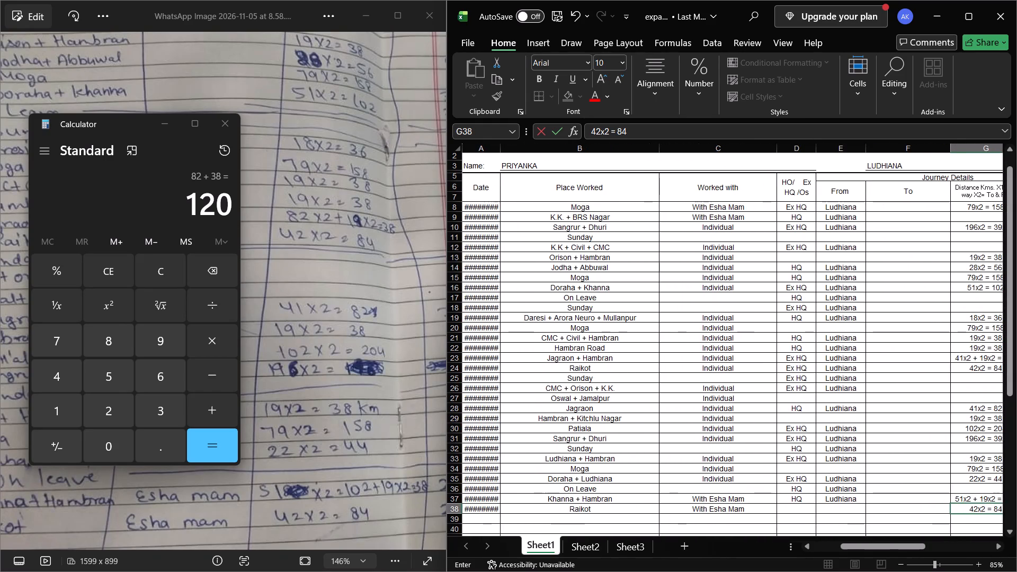
pyautogui.click(846, 260)
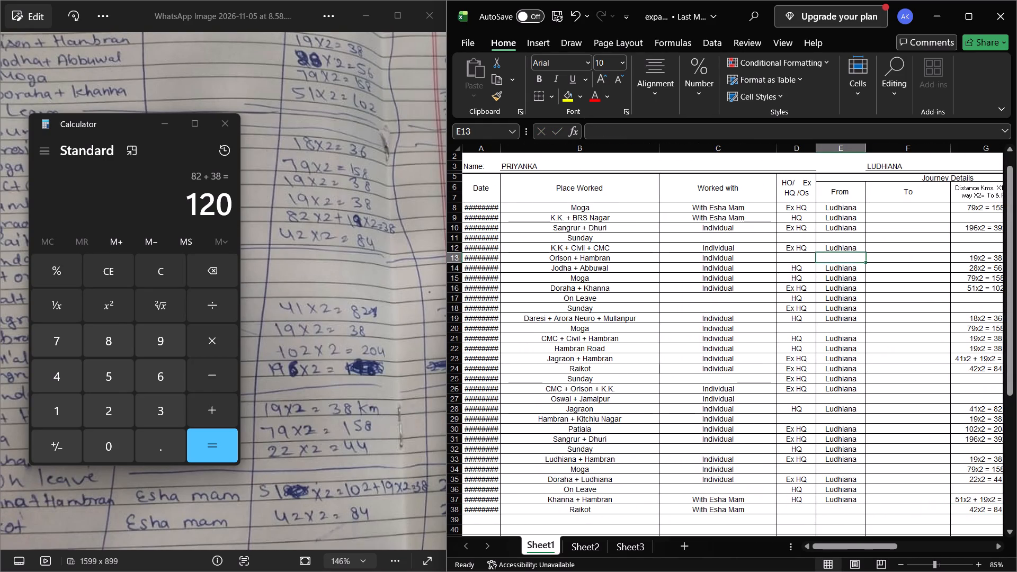
pyautogui.hotkey('shift', 'l')
pyautogui.press('Down')
# Clear the HQ/Ex HQ and From entries for the On Leave and Sunday rows 17 and 18.
pyautogui.press('Down')
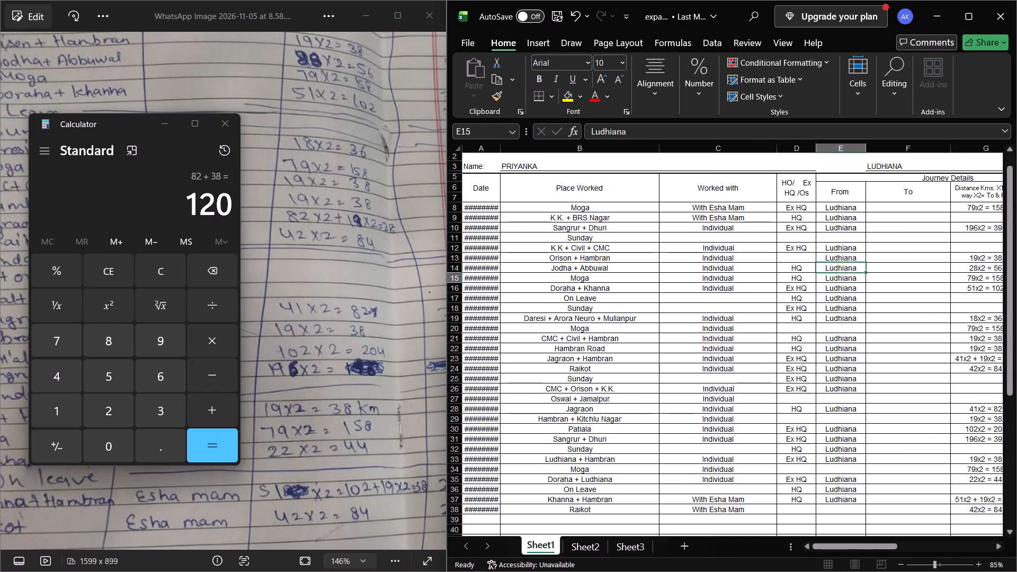
pyautogui.press('Down')
pyautogui.press('Down')
pyautogui.press('Down')
pyautogui.press('Down')
pyautogui.press('Up')
pyautogui.press('Up')
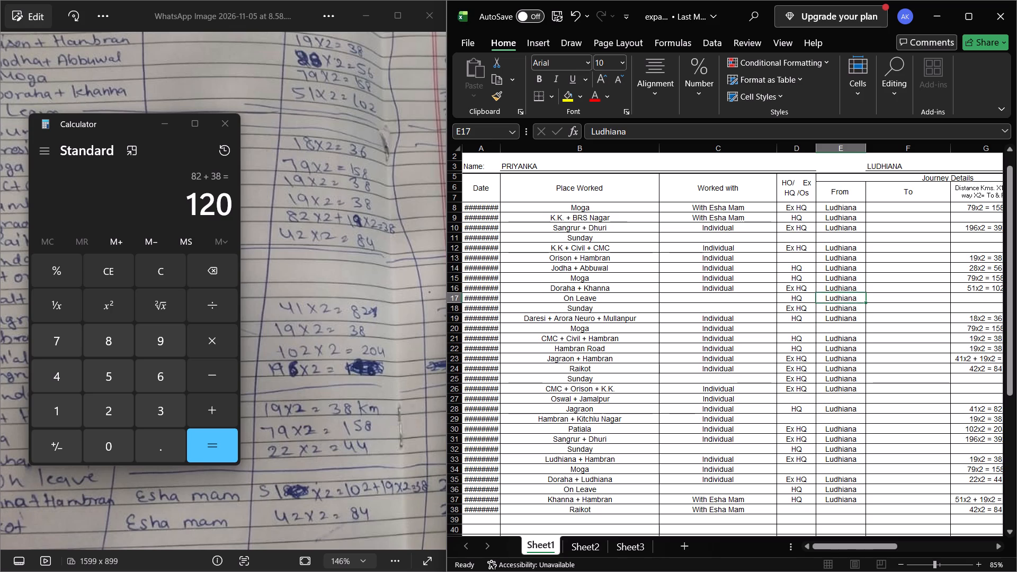
pyautogui.press('BackSpace')
pyautogui.press('Left')
pyautogui.press('Left')
pyautogui.press('Right')
pyautogui.press('BackSpace')
pyautogui.press('Down')
pyautogui.press('BackSpace')
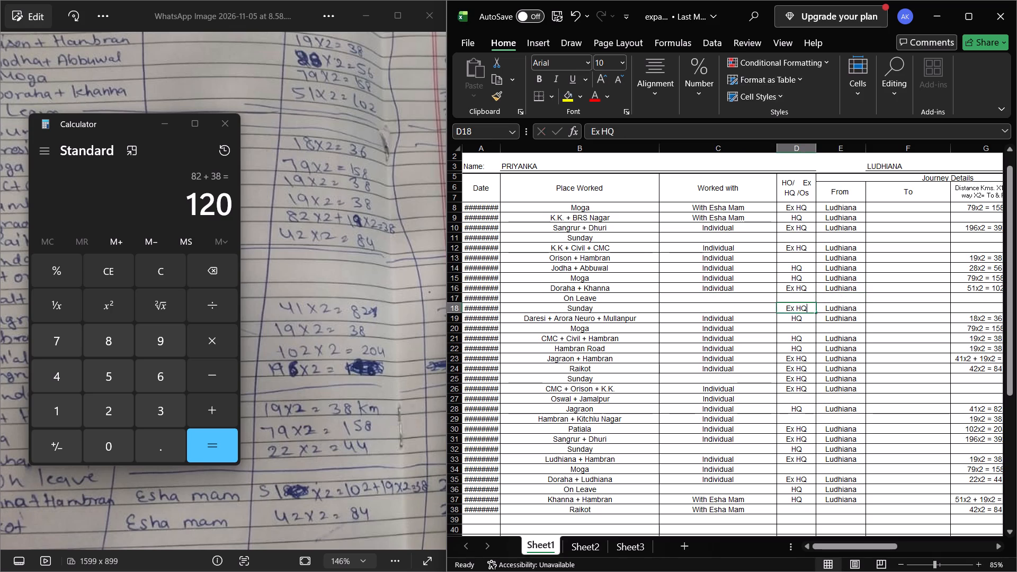
pyautogui.press('Right')
pyautogui.press('BackSpace')
# Fill in Ludhiana as the From location for Moga in row 20.
pyautogui.press('Down')
pyautogui.press('Down')
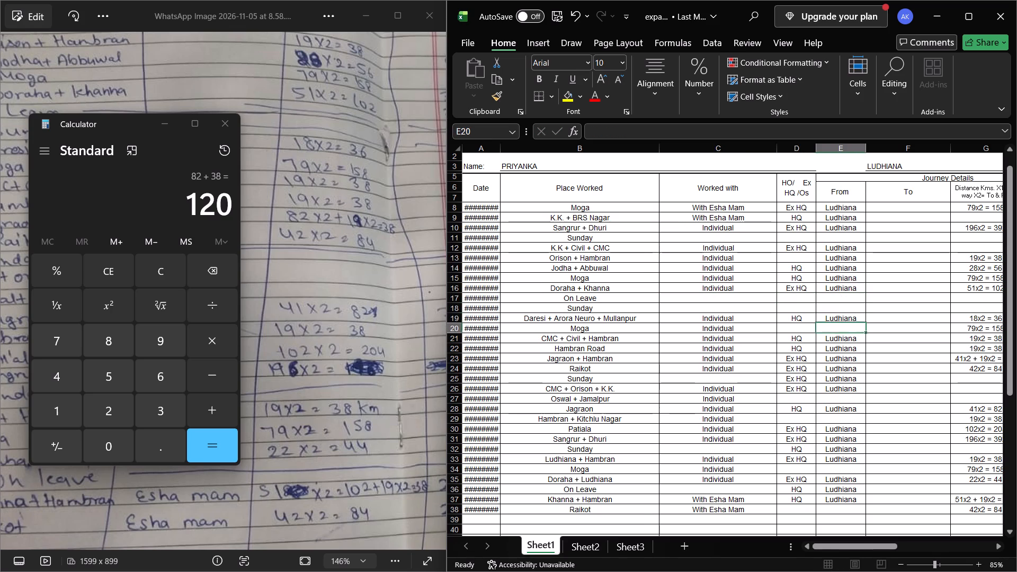
pyautogui.hotkey('shift', 'l')
pyautogui.press('Down')
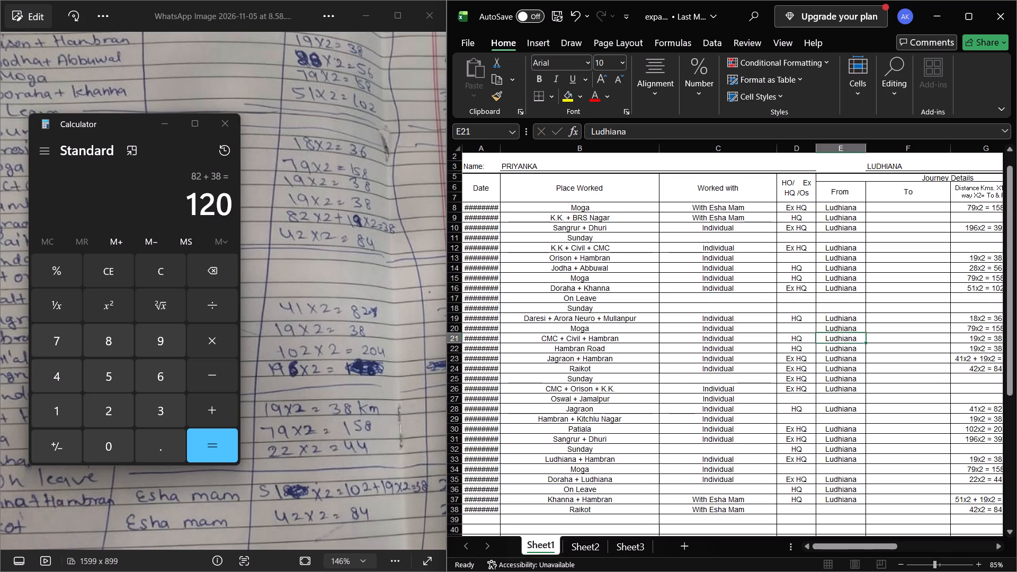
# Clear the From and HQ/Ex HQ entries for Sunday in row 25.
pyautogui.press('Down')
pyautogui.press('Down')
pyautogui.press('Down')
pyautogui.press('Down')
pyautogui.press('BackSpace')
pyautogui.press('Left')
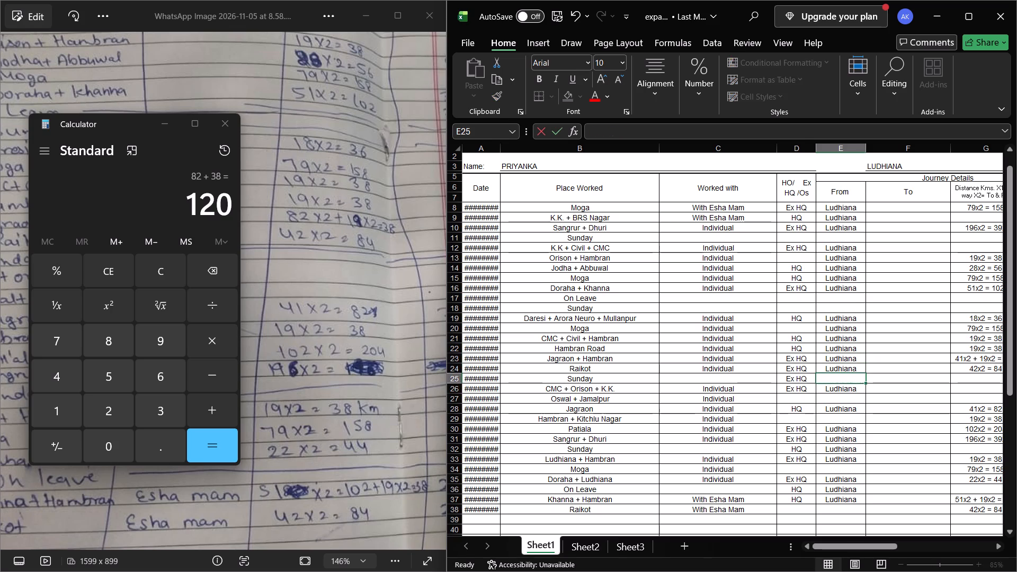
pyautogui.press('BackSpace')
pyautogui.press('Down')
# Review the HQ/Ex HQ entries against the places worked, from row 27 up to the first rows.
pyautogui.press('Down')
pyautogui.press('Right')
pyautogui.press('Right')
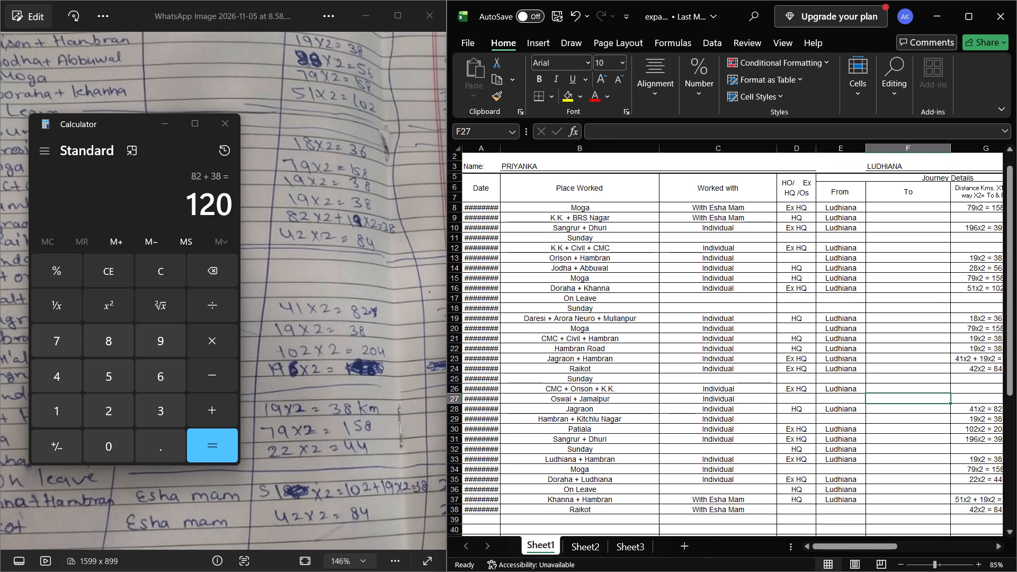
pyautogui.press('Left')
pyautogui.press('Left')
pyautogui.press('Up')
pyautogui.press('Up')
pyautogui.press('Up')
pyautogui.press('Up')
pyautogui.press('Up')
pyautogui.press('Up')
pyautogui.press('Up')
pyautogui.press('Up')
pyautogui.press('Up')
pyautogui.press('Up')
pyautogui.press('Up')
pyautogui.press('Up')
pyautogui.press('Up')
pyautogui.press('Up')
pyautogui.press('Up')
pyautogui.press('Up')
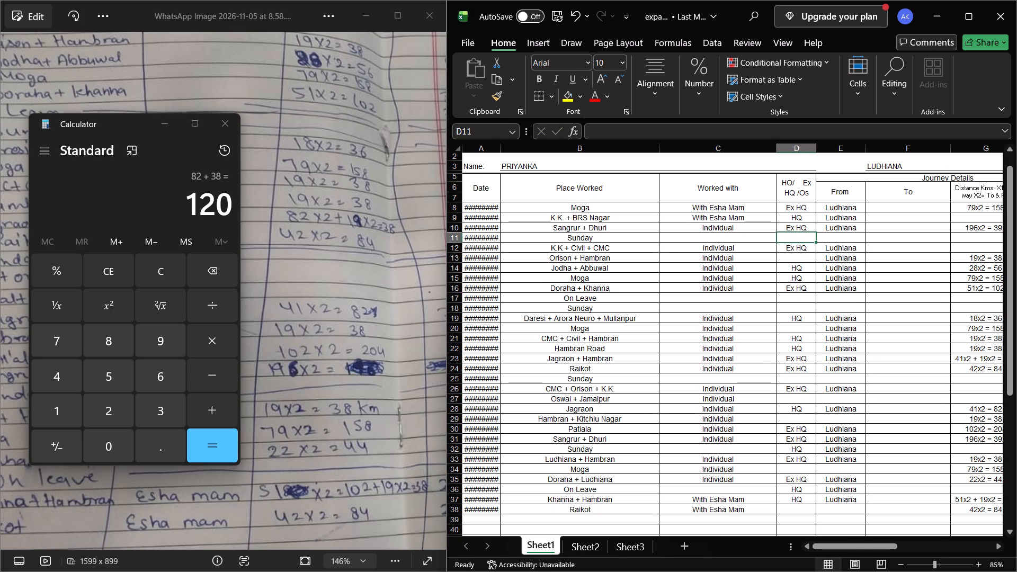
pyautogui.press('Left')
pyautogui.press('Down')
pyautogui.press('Right')
pyautogui.press('Up')
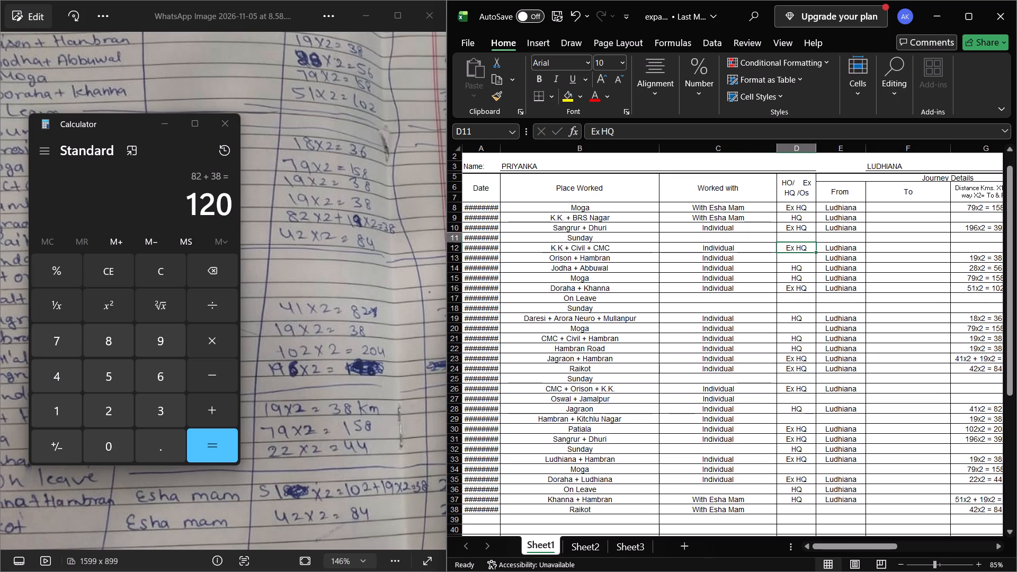
pyautogui.press('Up')
pyautogui.press('Up')
pyautogui.press('Up')
pyautogui.press('Down')
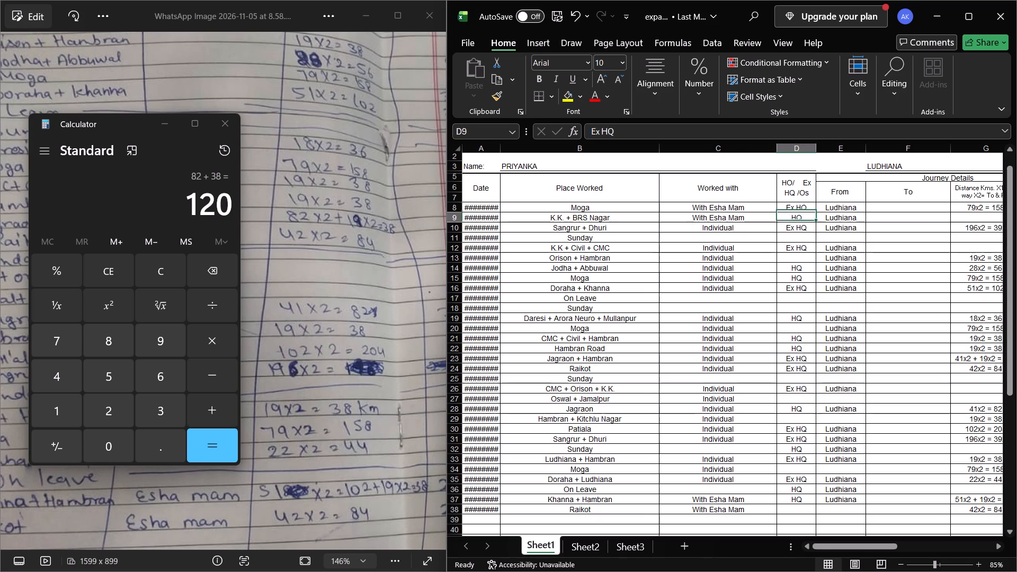
# Set the HQ/Ex HQ entry for K.K + Civil + CMC in row 12 to HQ.
pyautogui.press('Down')
pyautogui.hscroll(-1, 846, 260)
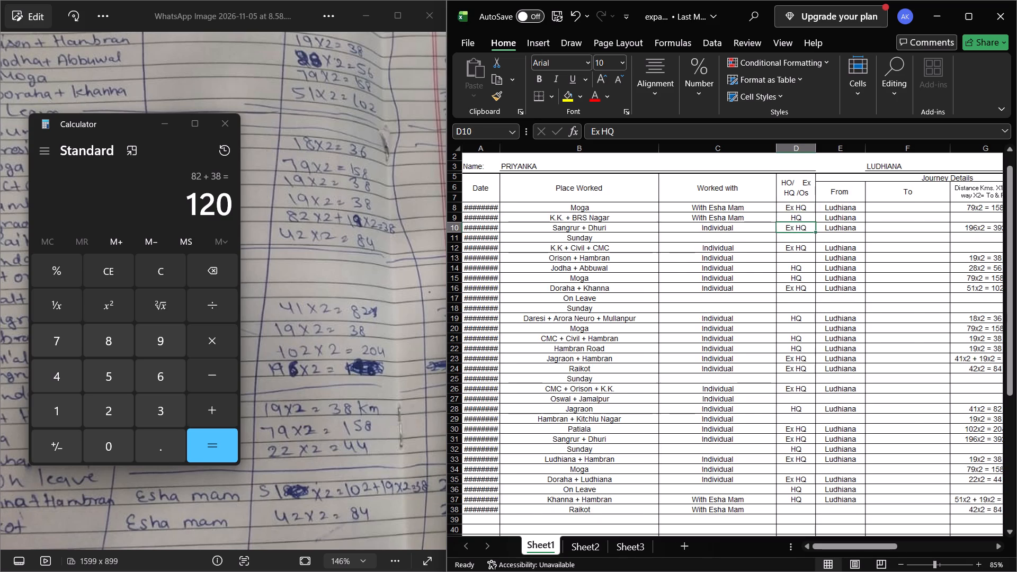
pyautogui.hscroll(-1, 846, 260)
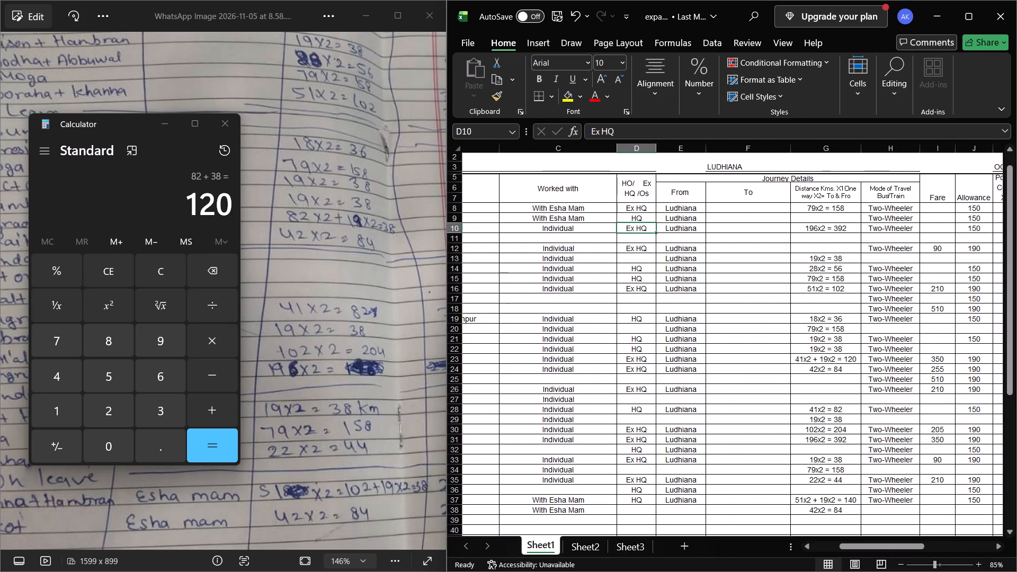
pyautogui.click(632, 253)
pyautogui.press('Up')
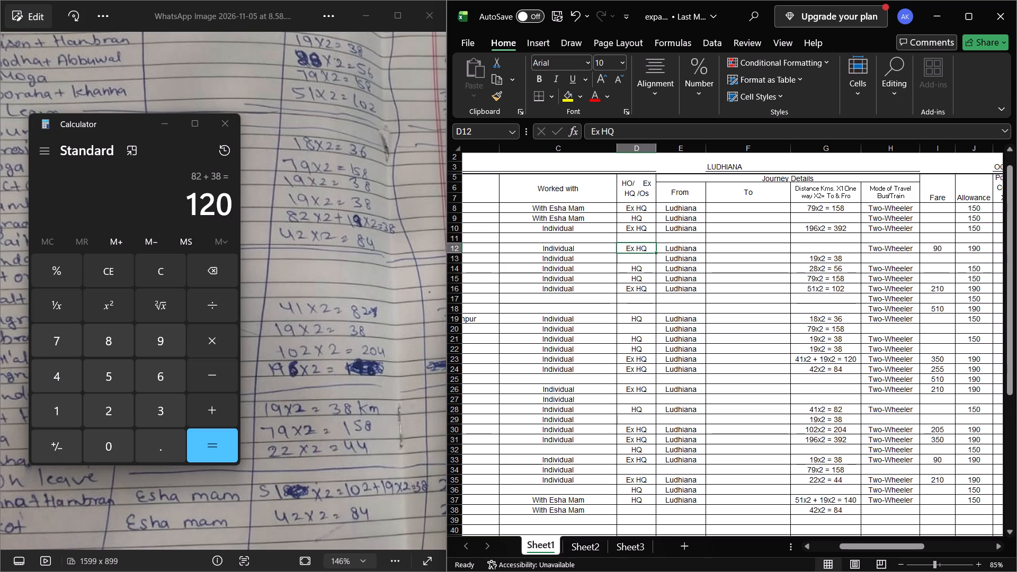
pyautogui.hotkey('shift', 'h')
pyautogui.hotkey('shift', 'o')
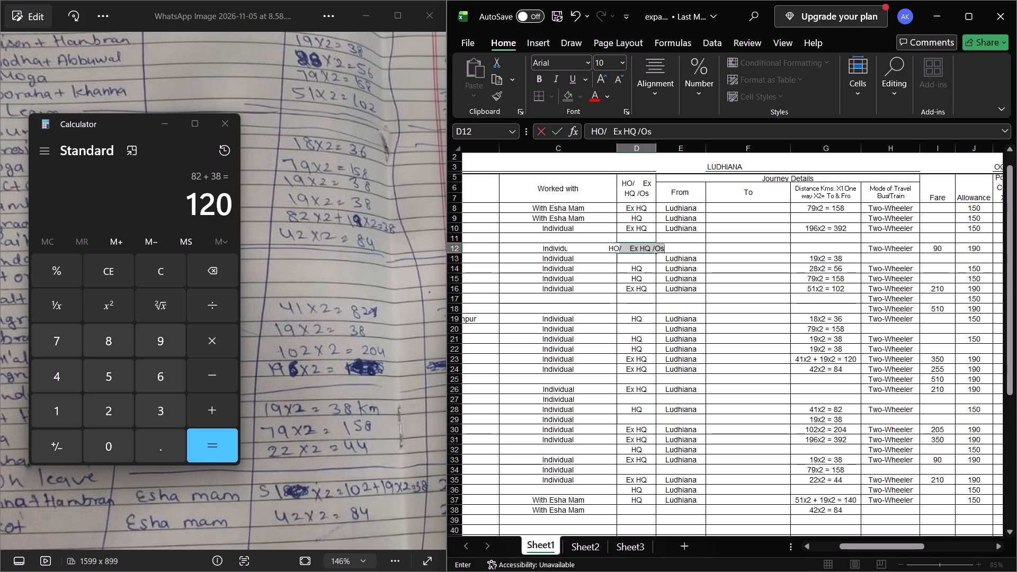
pyautogui.press('q')
pyautogui.press('BackSpace')
pyautogui.press('BackSpace')
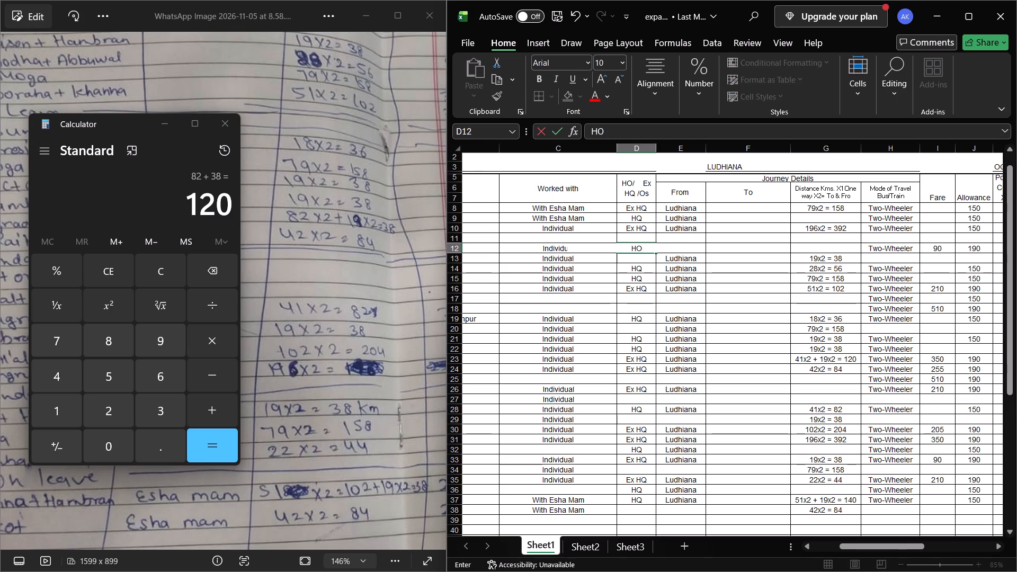
pyautogui.hotkey('shift', 'q')
pyautogui.press('Left')
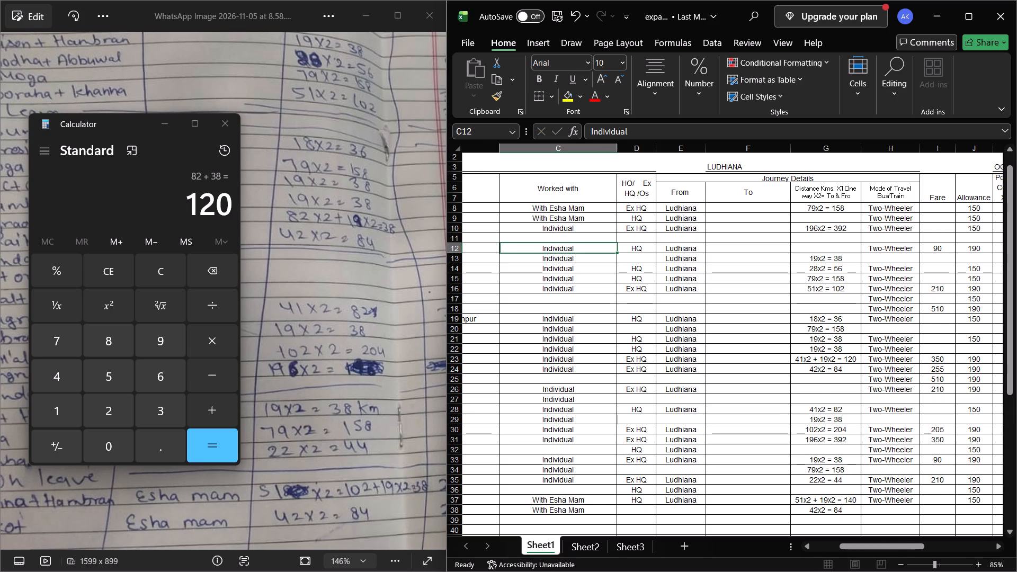
# Enter Ex HQ in the HQ/Ex HQ column for rows 13 to 16, from Orison + Hambran to Doraha + Khanna.
pyautogui.press('Left')
pyautogui.press('Down')
pyautogui.press('Right')
pyautogui.press('Right')
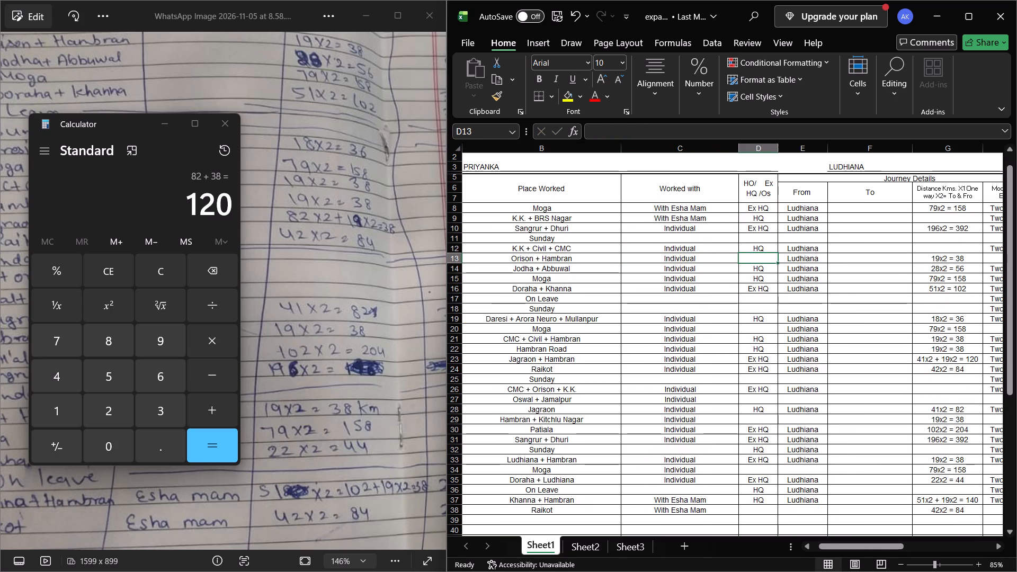
pyautogui.hotkey('shift', 'e')
pyautogui.press('Down')
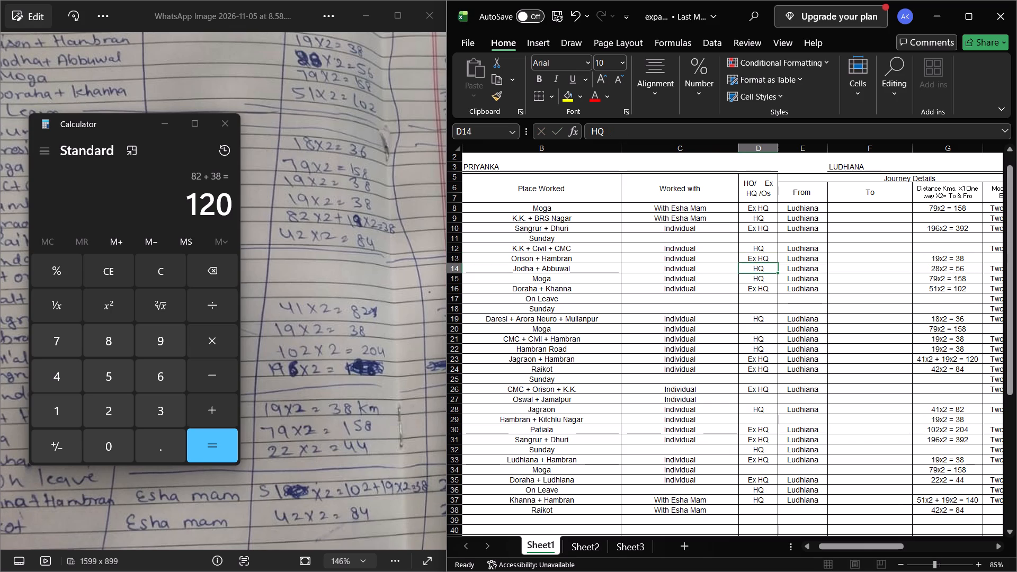
pyautogui.hotkey('shift', 'e')
pyautogui.press('Down')
pyautogui.hotkey('shift', 'e')
pyautogui.press('Down')
pyautogui.hotkey('shift', 'e')
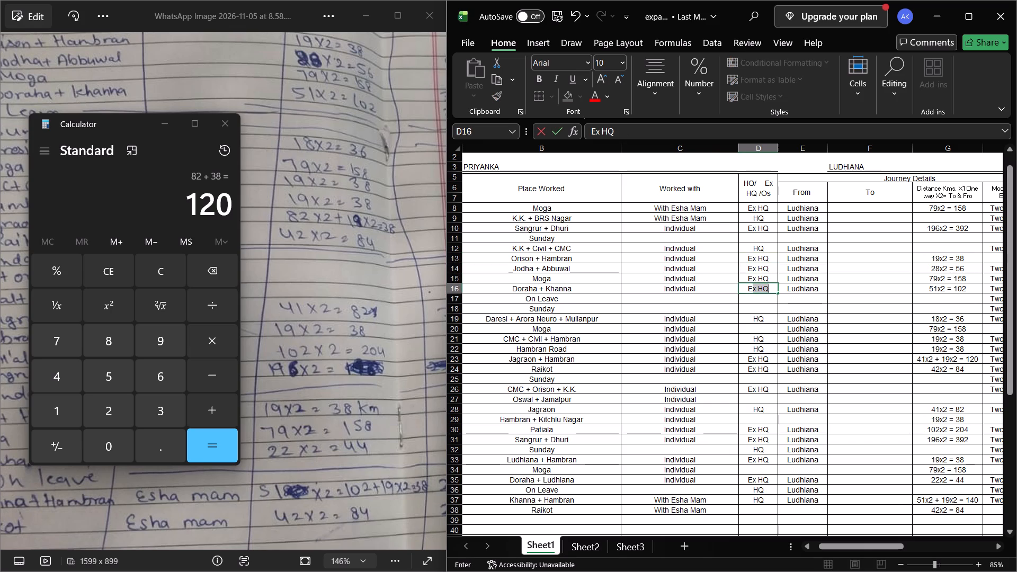
# Enter Ex HQ for rows 19 to 22, from Daresi + Arora Neuro + Mullanpur to Hambran Road.
pyautogui.press('Down')
pyautogui.press('Down')
pyautogui.press('Down')
pyautogui.hotkey('shift', 'e')
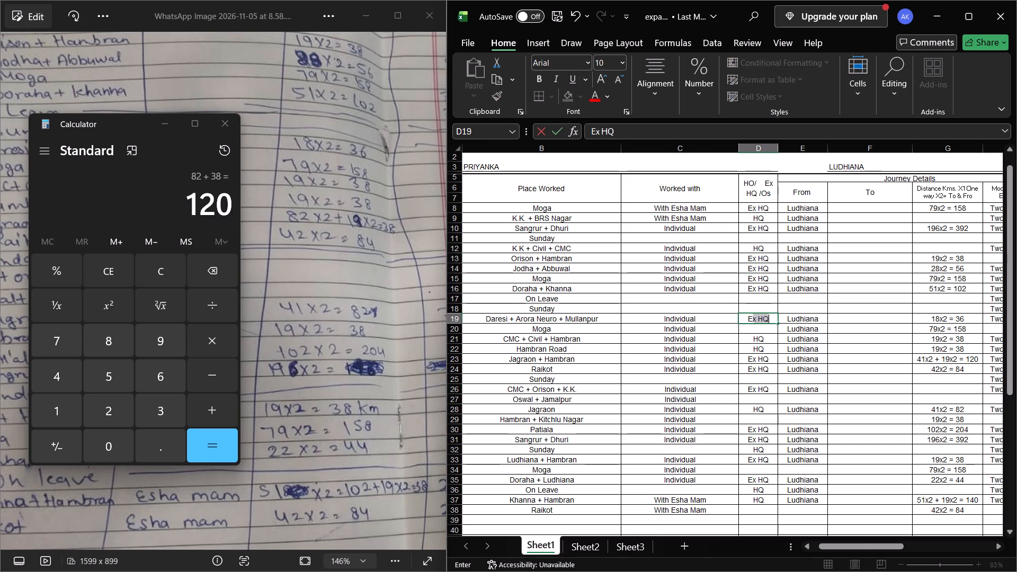
pyautogui.press('Down')
pyautogui.hotkey('shift', 'e')
pyautogui.hotkey('shift', 'Down')
pyautogui.hotkey('shift', 'e')
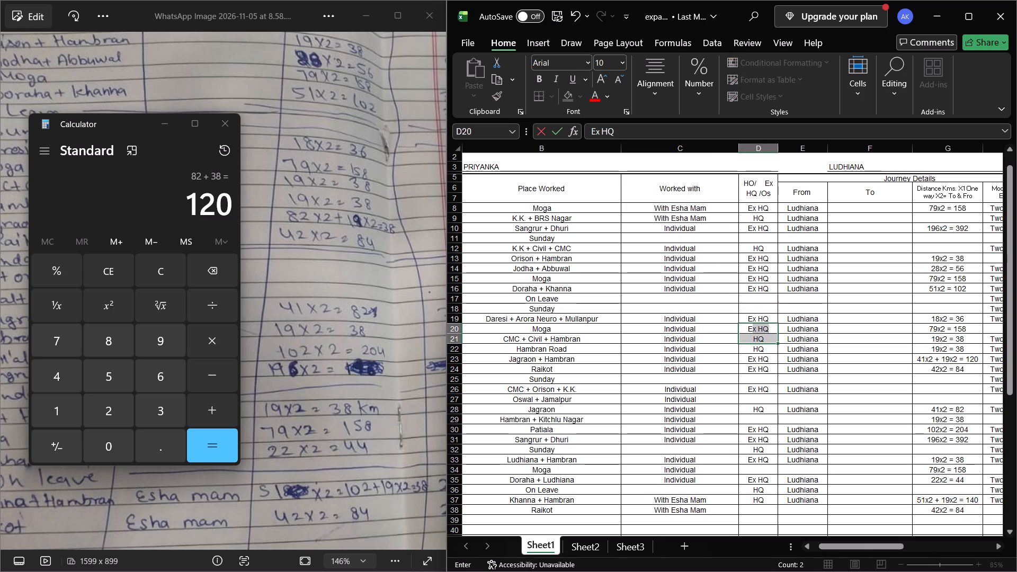
pyautogui.press('Down')
pyautogui.hotkey('shift', 'e')
pyautogui.press('Down')
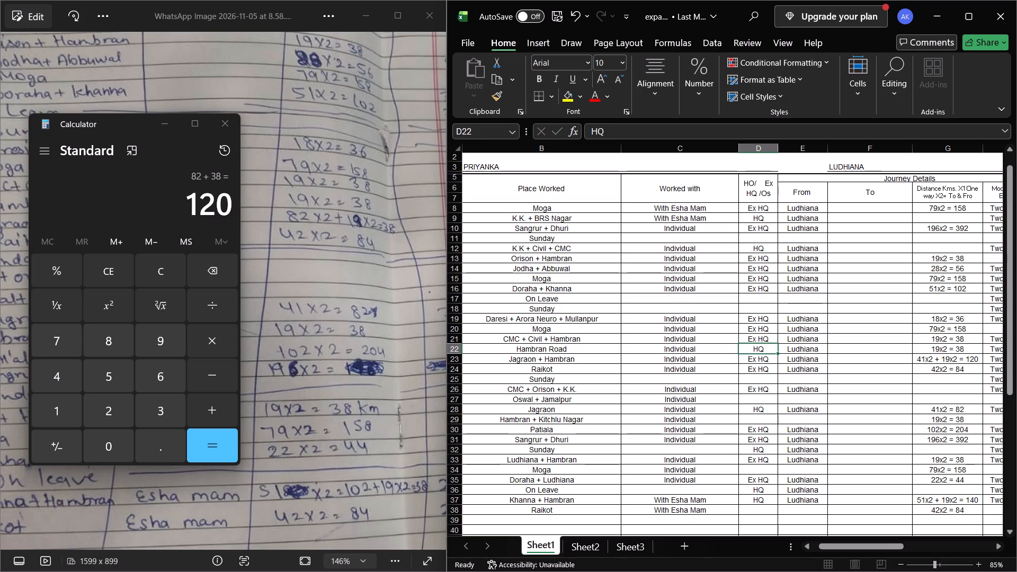
pyautogui.hotkey('shift', 'e')
# Set the HQ/Ex HQ column to HQ for rows 26 and 27, and to Ex HQ for rows 28 and 29.
pyautogui.press('Down')
pyautogui.press('Down')
pyautogui.press('Down')
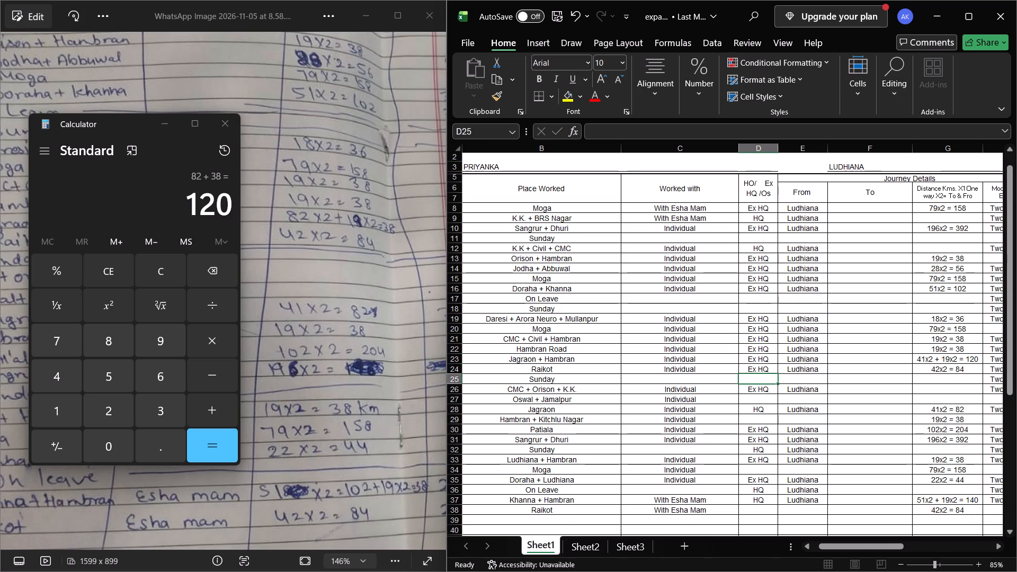
pyautogui.press('Down')
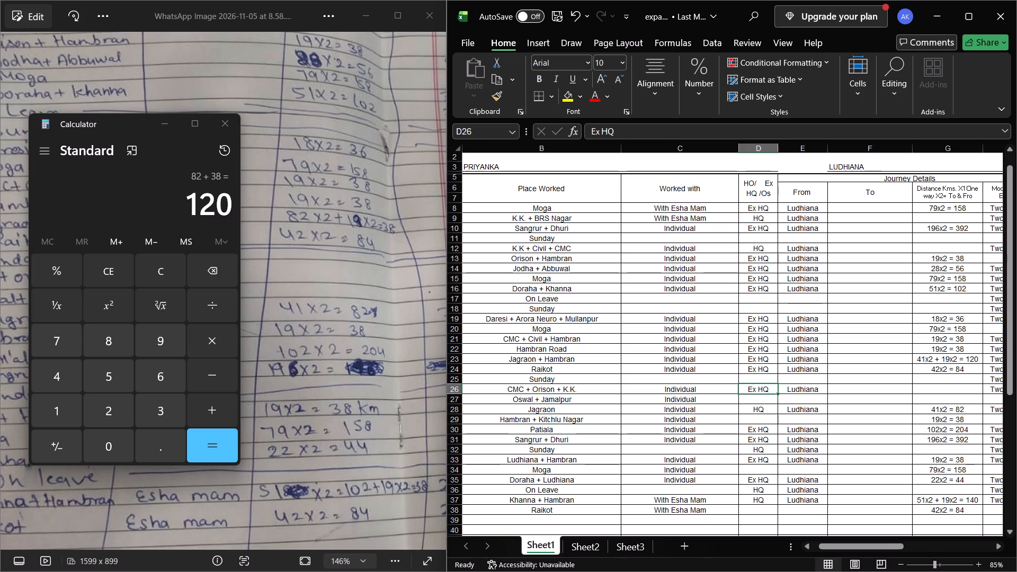
pyautogui.write('HQ')
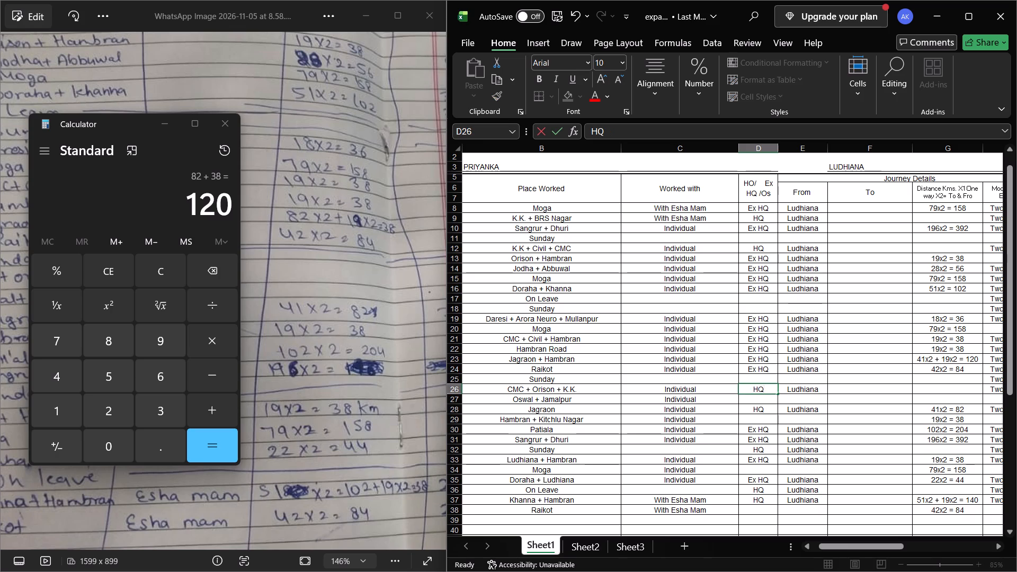
pyautogui.press('Down')
pyautogui.write('HQ')
pyautogui.press('Down')
pyautogui.hotkey('shift', 'e')
pyautogui.press('Down')
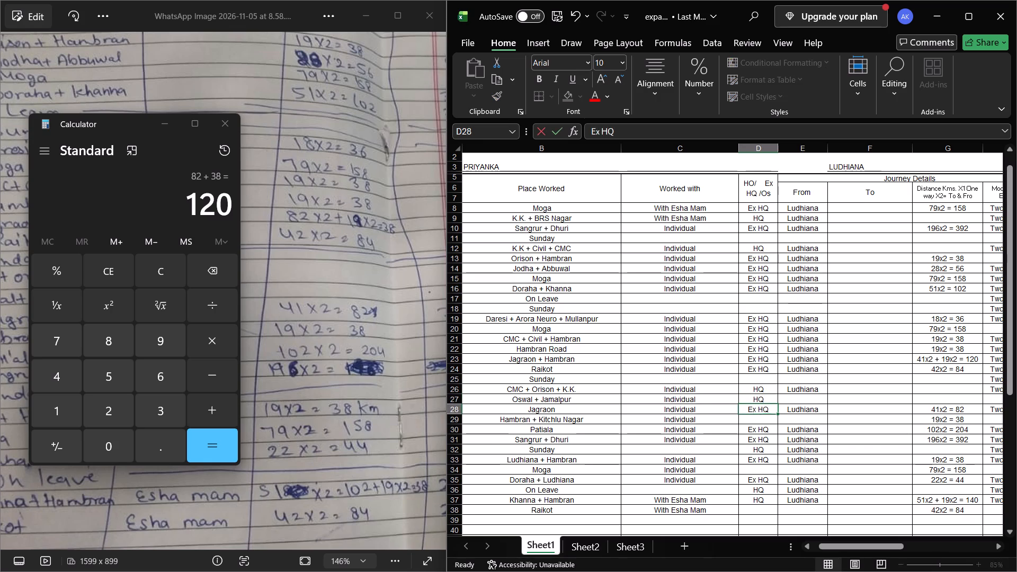
pyautogui.hotkey('shift', 'e')
# Clear the HQ/Ex HQ and From entries for Sunday in row 32.
pyautogui.press('Down')
pyautogui.press('Down')
pyautogui.press('Down')
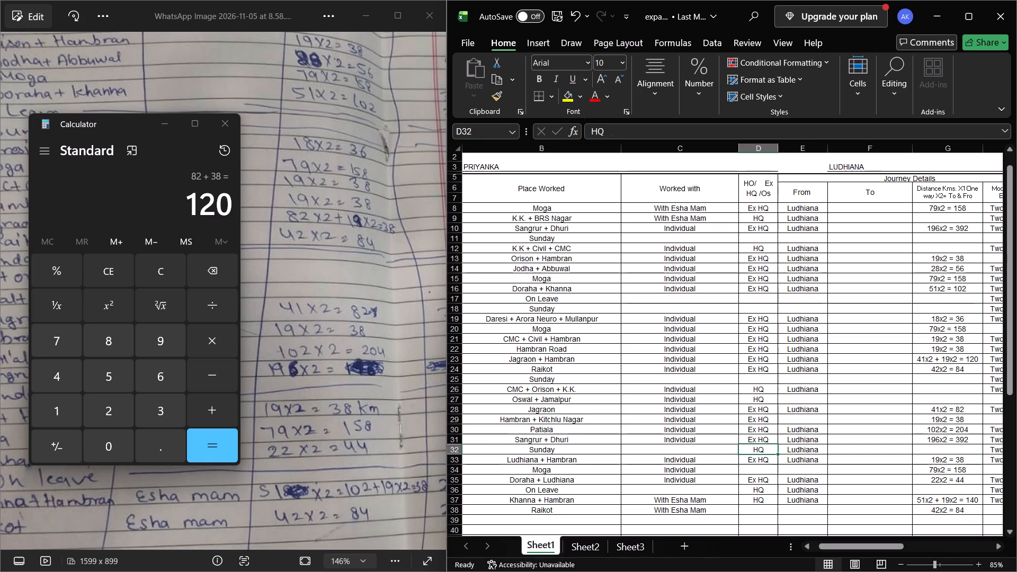
pyautogui.press('BackSpace')
pyautogui.press('Right')
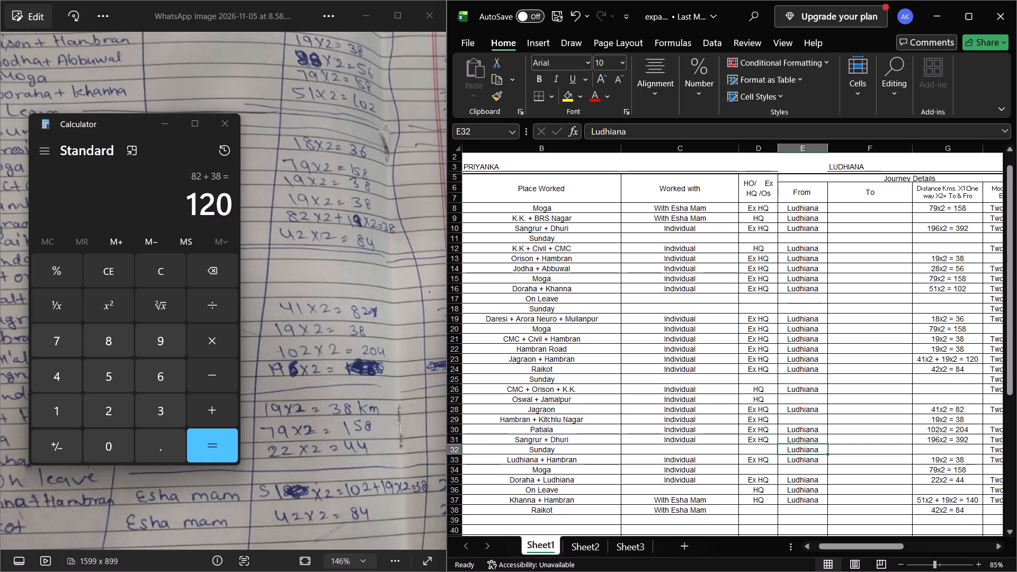
pyautogui.press('BackSpace')
# Enter Ex HQ as the HQ/Ex HQ value for Moga in row 34.
pyautogui.press('Down')
pyautogui.press('Left')
pyautogui.press('Down')
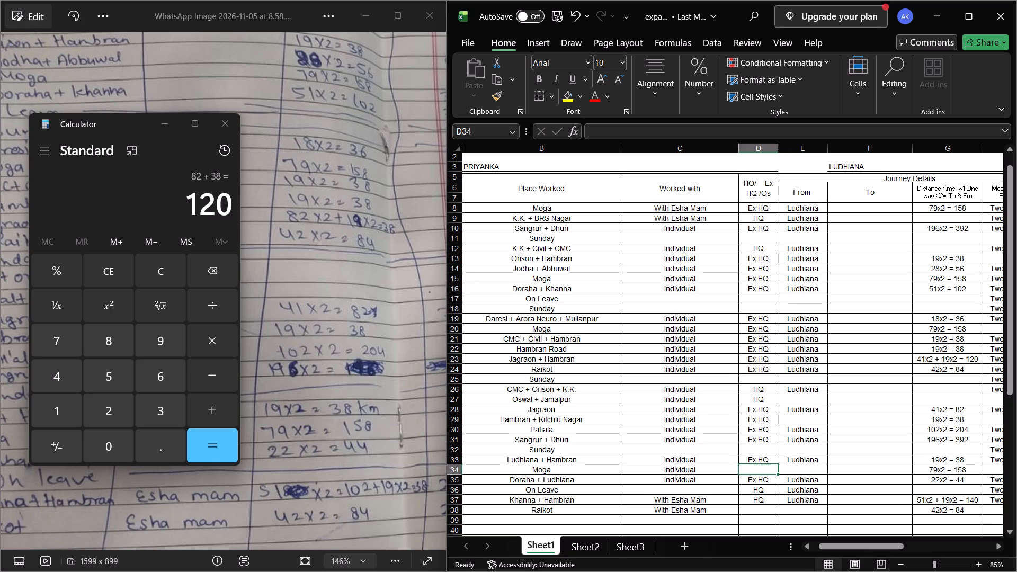
pyautogui.hotkey('shift', 'e')
pyautogui.hotkey('shift', 'Down')
pyautogui.press('Down')
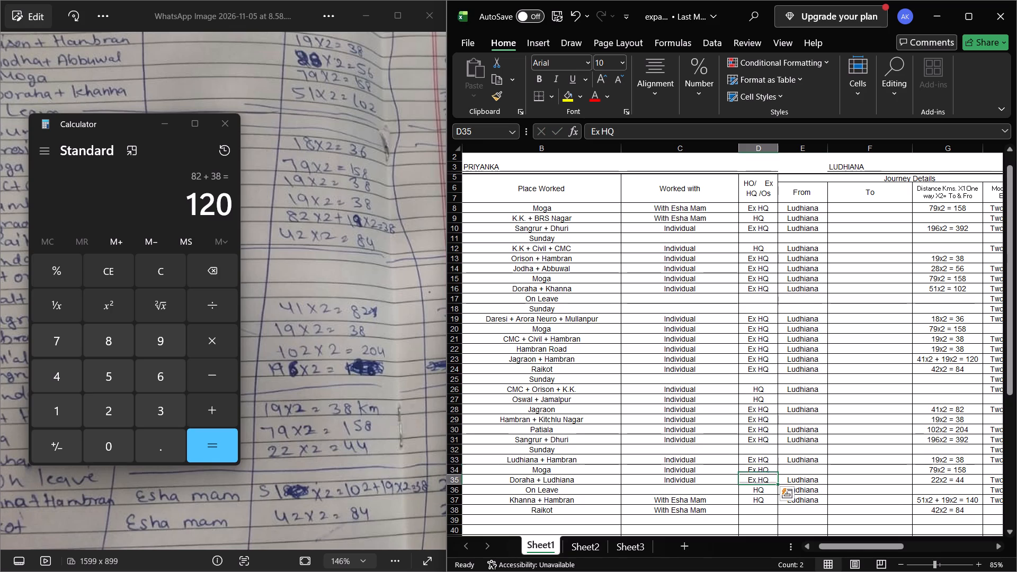
# Clear the HQ/Ex HQ and From entries for On Leave in row 36.
pyautogui.press('Down')
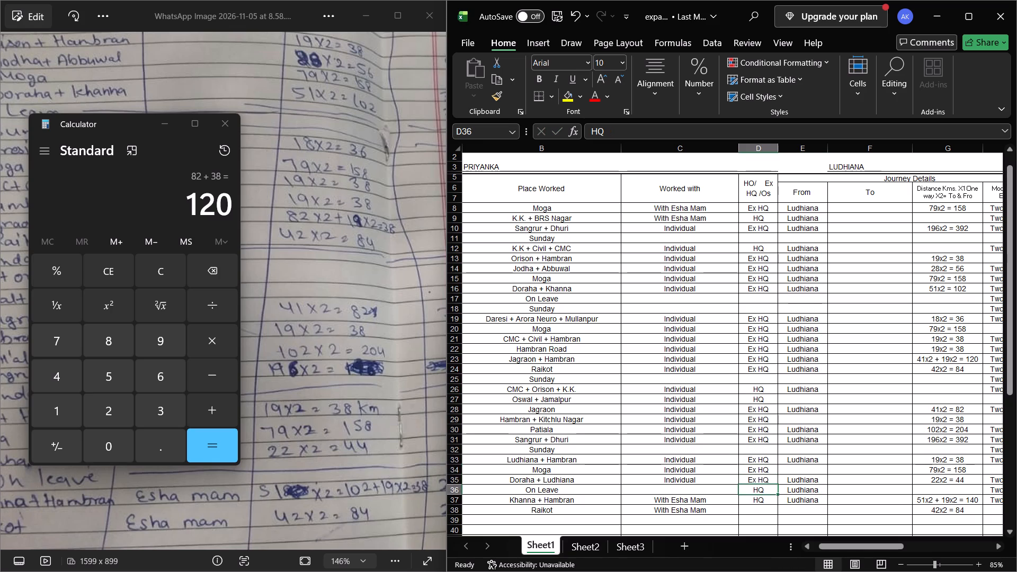
pyautogui.press('BackSpace')
pyautogui.press('Right')
pyautogui.press('BackSpace')
# Enter Ex HQ for Khanna + Hambran in row 37 and Raikot in row 38.
pyautogui.press('Down')
pyautogui.press('Down')
pyautogui.press('Left')
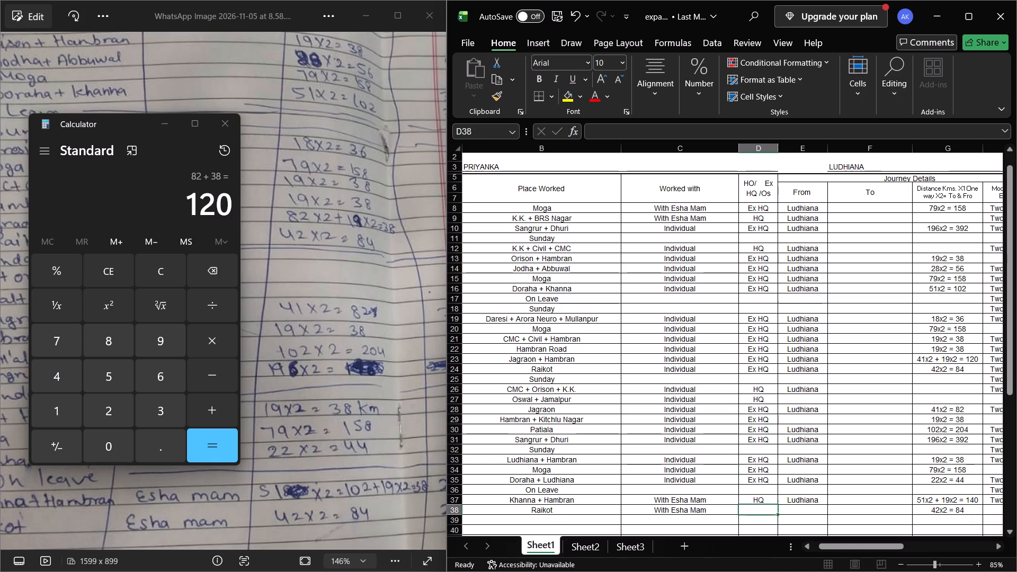
pyautogui.press('Up')
pyautogui.hotkey('shift', 'e')
pyautogui.press('Down')
pyautogui.hotkey('shift', 'e')
# Fill in Ludhiana as the From location in rows 38, 34, 29 and 27.
pyautogui.press('Right')
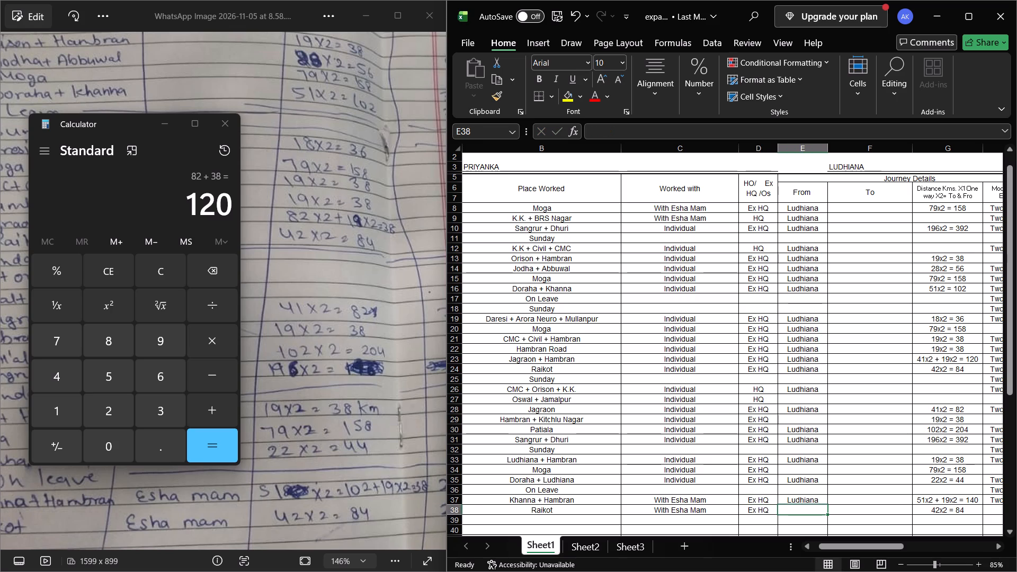
pyautogui.hotkey('shift', 'l')
pyautogui.press('Up')
pyautogui.press('Up')
pyautogui.press('Up')
pyautogui.press('Up')
pyautogui.hotkey('shift', 'l')
pyautogui.press('Up')
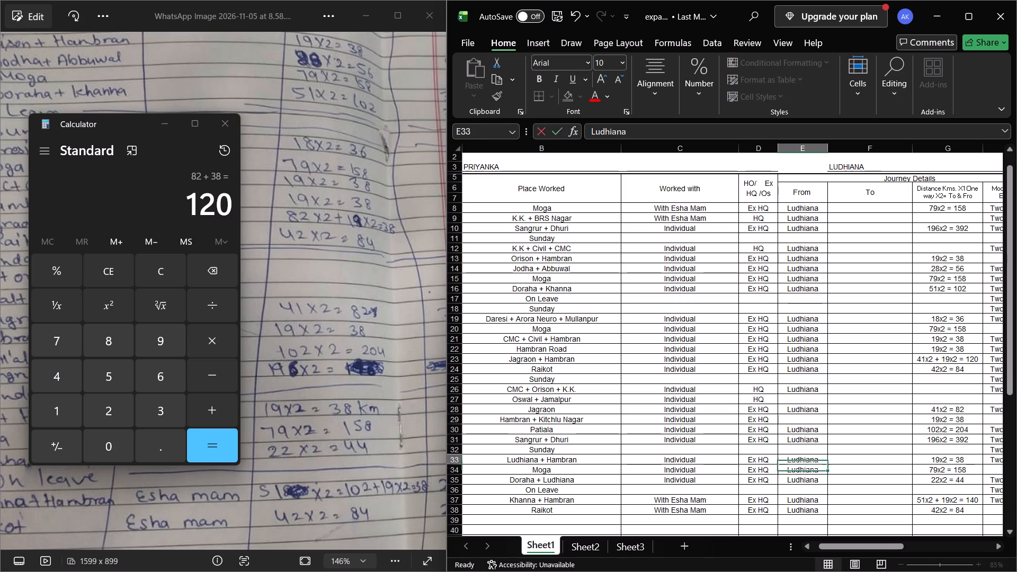
pyautogui.press('Up')
pyautogui.press('Up')
pyautogui.press('Up')
pyautogui.press('Up')
pyautogui.hotkey('shift', 'l')
pyautogui.press('Up')
pyautogui.press('Up')
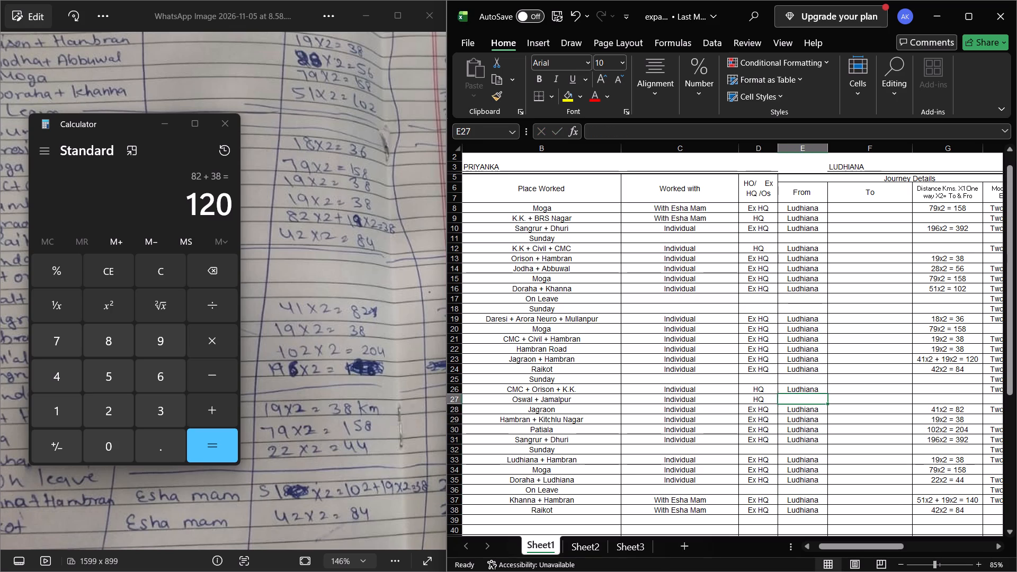
pyautogui.hotkey('shift', 'l')
# Review the sheet's travel mode, fare and allowance columns against the places worked and HQ/Ex HQ entries.
pyautogui.press('Up')
pyautogui.press('Up')
pyautogui.press('Up')
pyautogui.press('Up')
pyautogui.press('Up')
pyautogui.hscroll(-2, 632, 253)
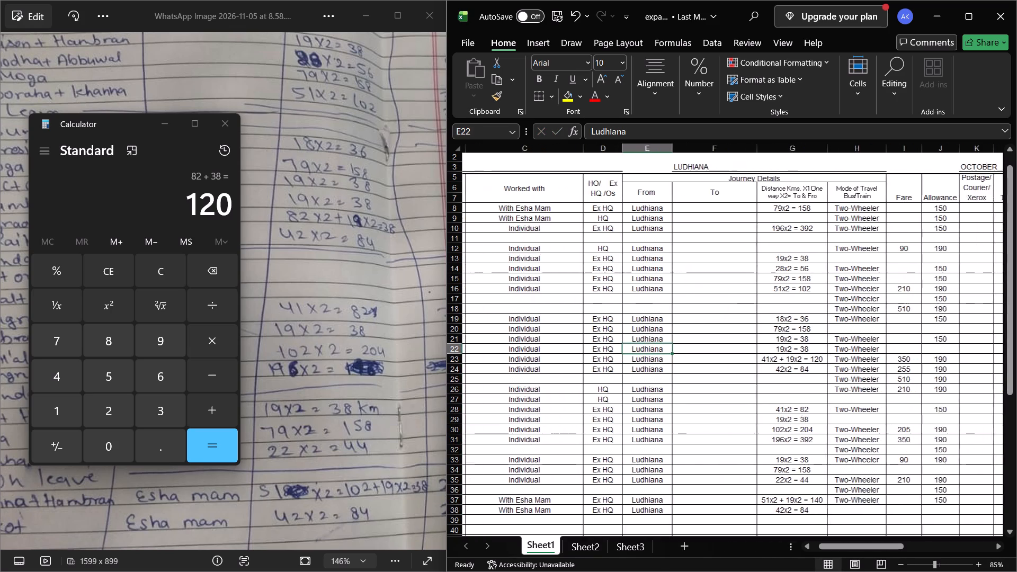
pyautogui.hscroll(-2, 632, 253)
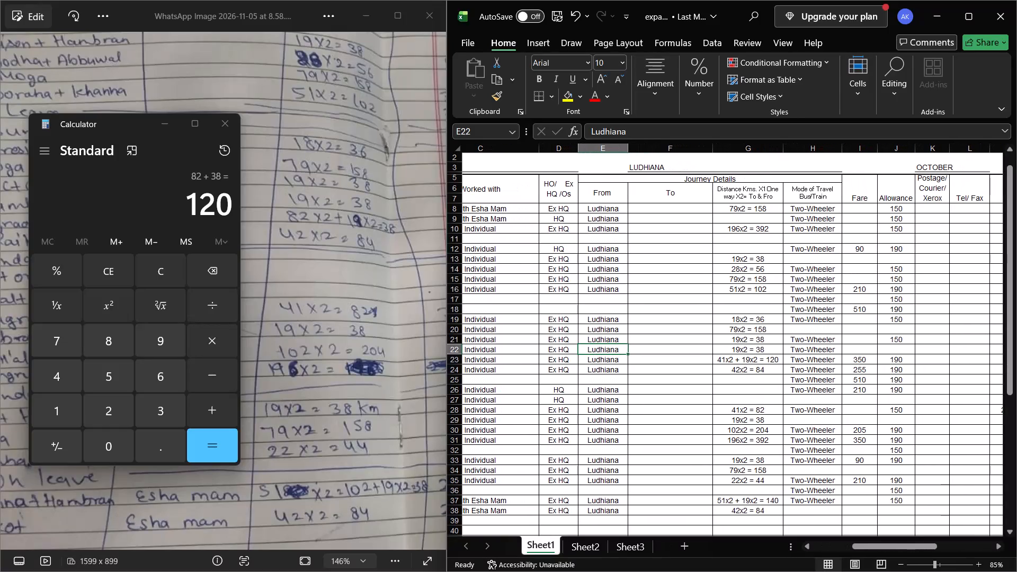
pyautogui.hscroll(-1, 632, 253)
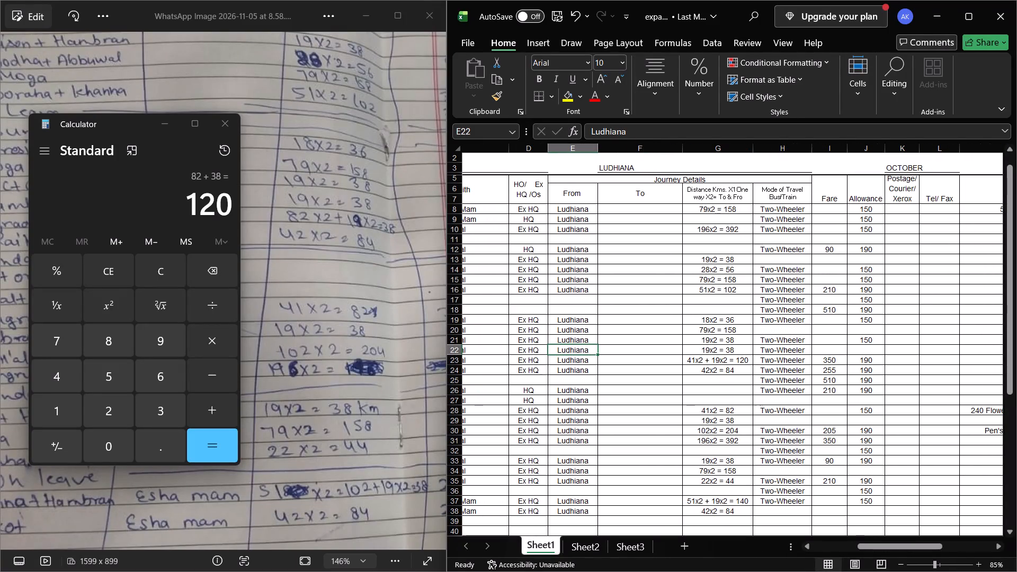
pyautogui.hscroll(-1, 748, 424)
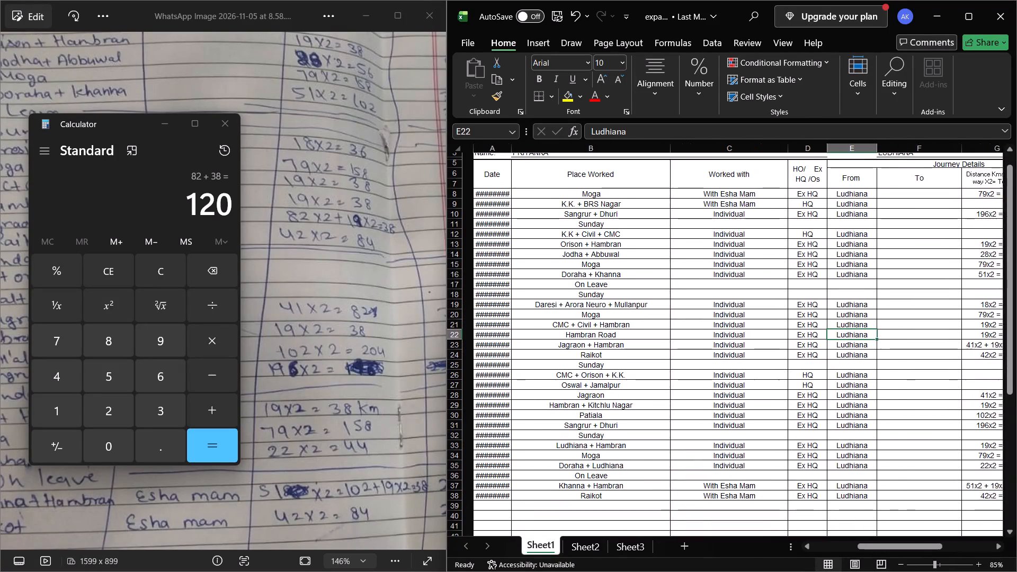
pyautogui.hscroll(-2, 748, 424)
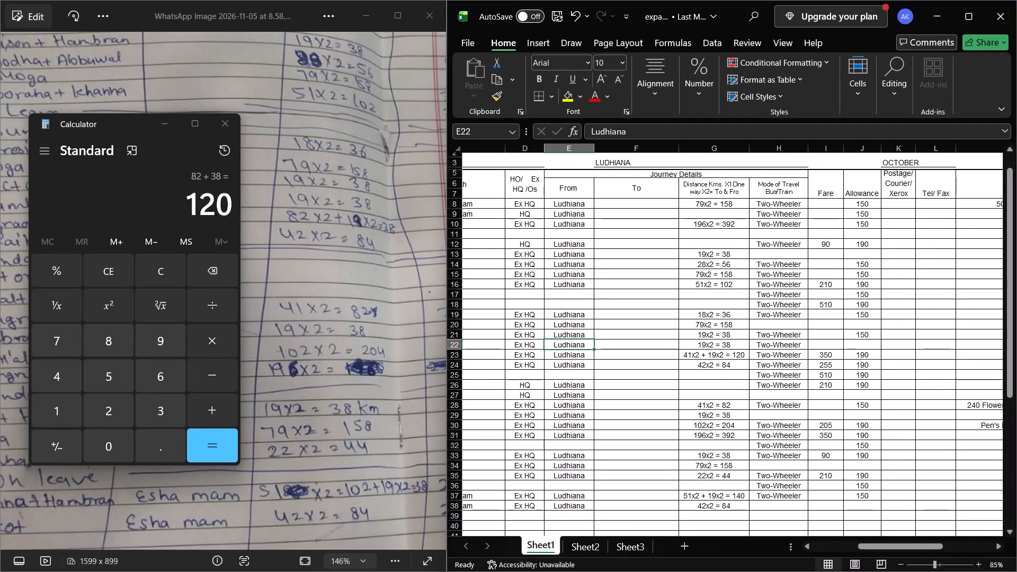
pyautogui.scroll(1, 775, 245)
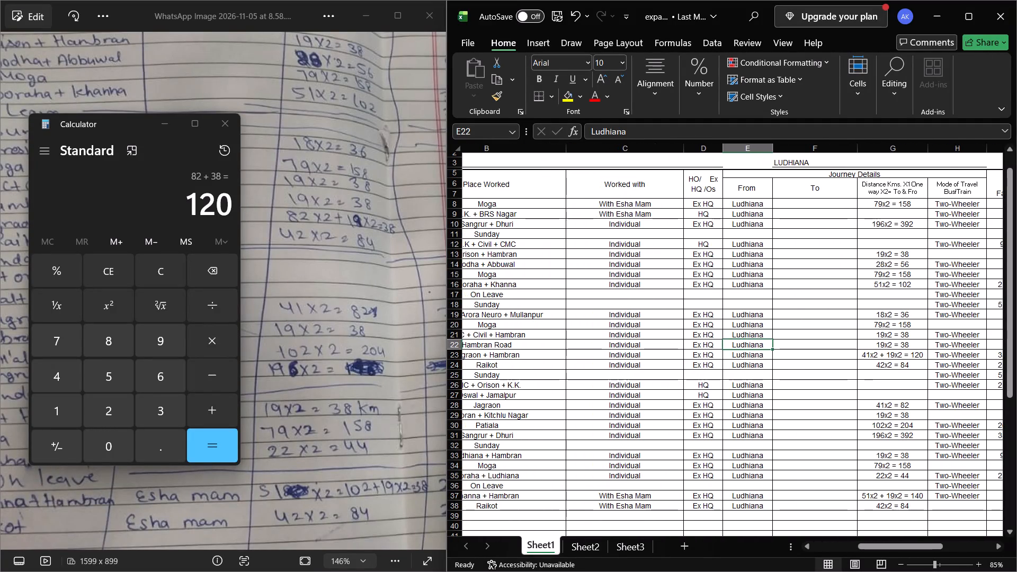
pyautogui.scroll(2, 775, 245)
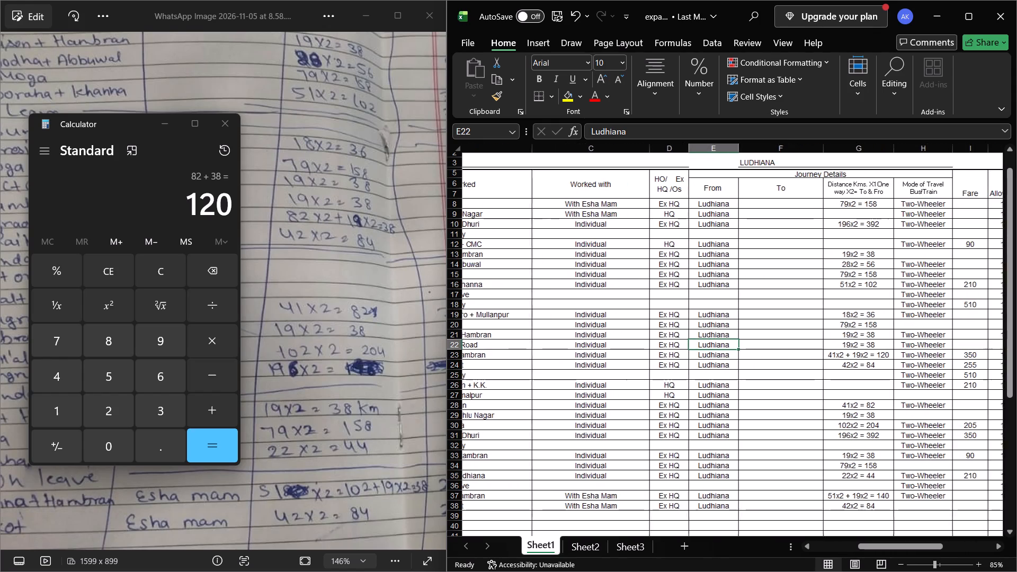
pyautogui.scroll(1, 775, 245)
# Enter Two-Wheeler as the mode of travel for Orison + Hambran in row 13.
pyautogui.click(775, 253)
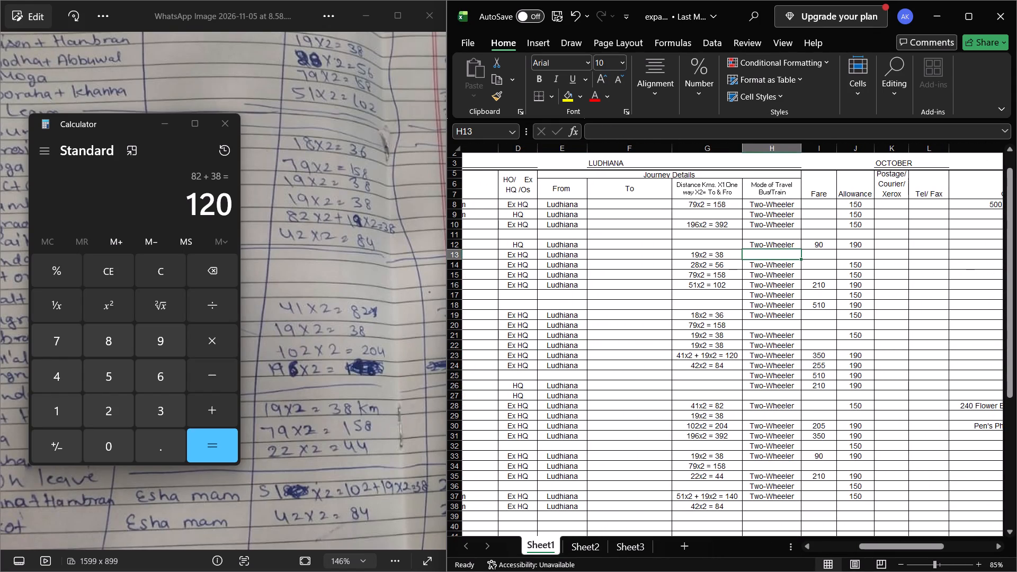
pyautogui.hotkey('shift', 't')
pyautogui.press('Down')
pyautogui.press('Down')
pyautogui.press('Down')
pyautogui.press('Down')
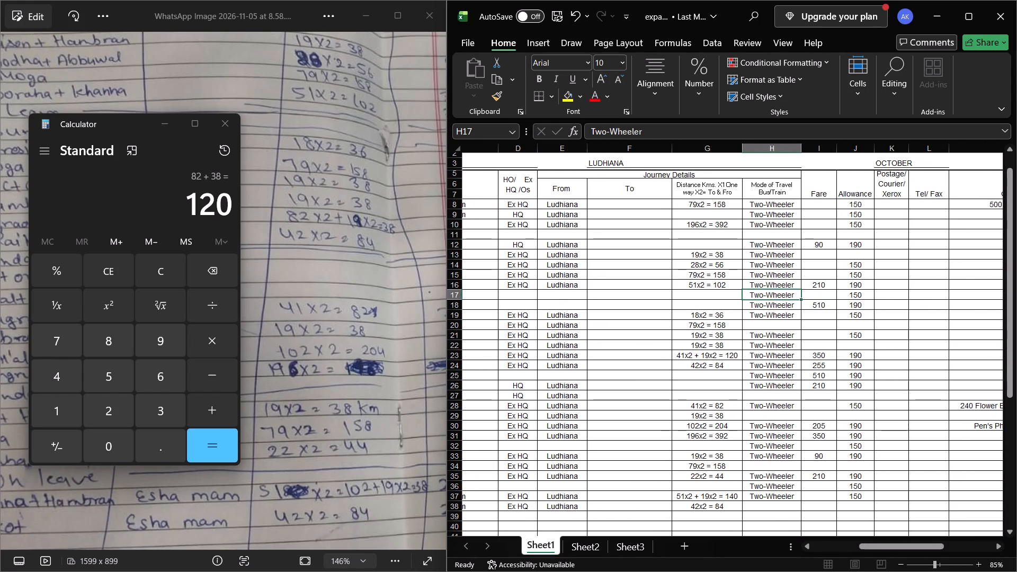
# Clear the mode of travel for the On Leave day in row 17 and the Sunday in row 18.
pyautogui.press('BackSpace')
pyautogui.press('Down')
pyautogui.press('BackSpace')
pyautogui.press('Down')
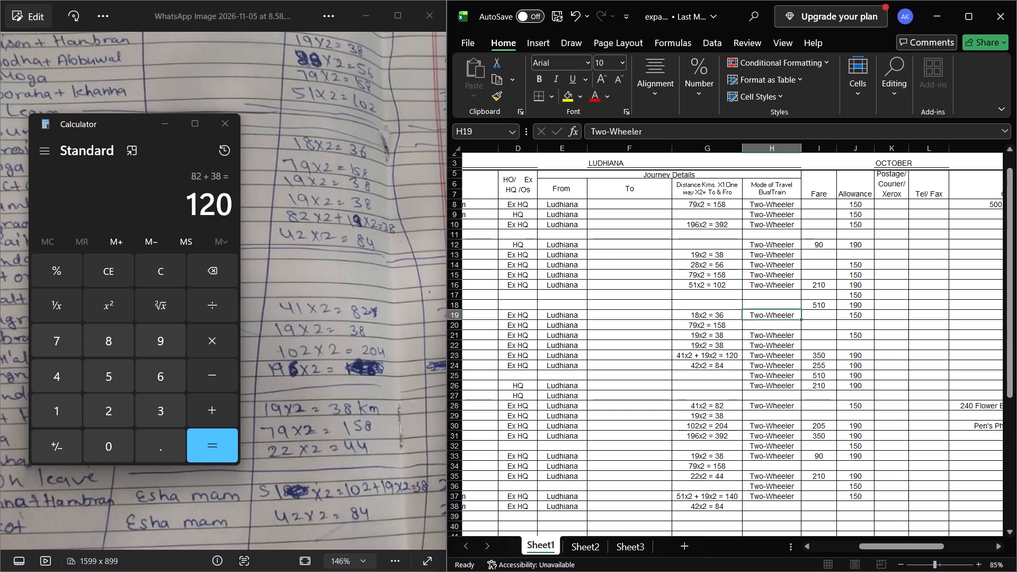
# Enter Two-Wheeler as the mode of travel for Moga in row 20 and clear the entry for Sunday in row 25.
pyautogui.press('Down')
pyautogui.hotkey('shift', 't')
pyautogui.press('Down')
pyautogui.press('Down')
pyautogui.press('Down')
pyautogui.press('Down')
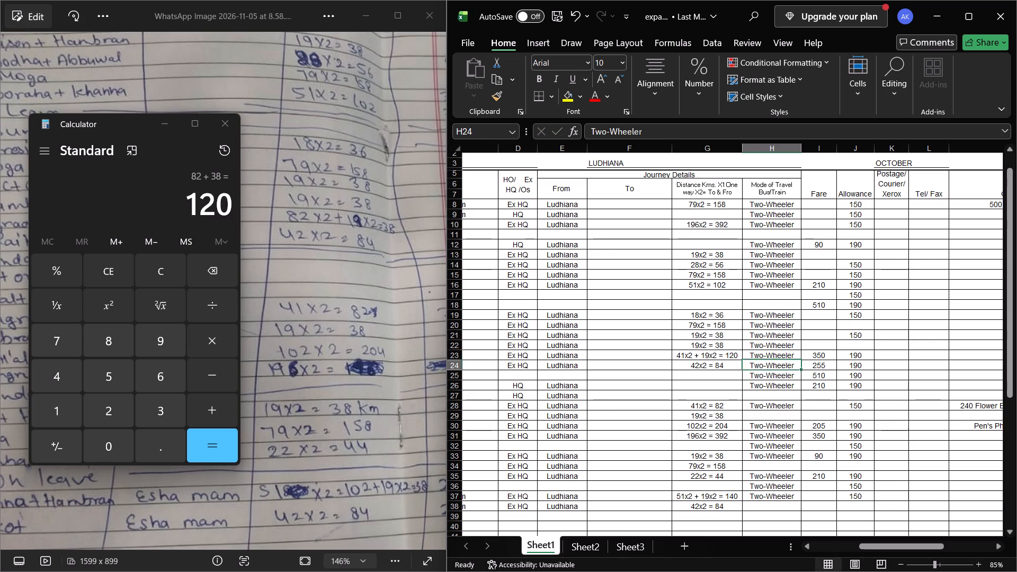
pyautogui.press('Down')
pyautogui.press('BackSpace')
pyautogui.press('Down')
# Re-enter Two-Wheeler as the mode of travel in row 26 and fill it in for rows 27 and 29.
pyautogui.press('BackSpace')
pyautogui.press('Down')
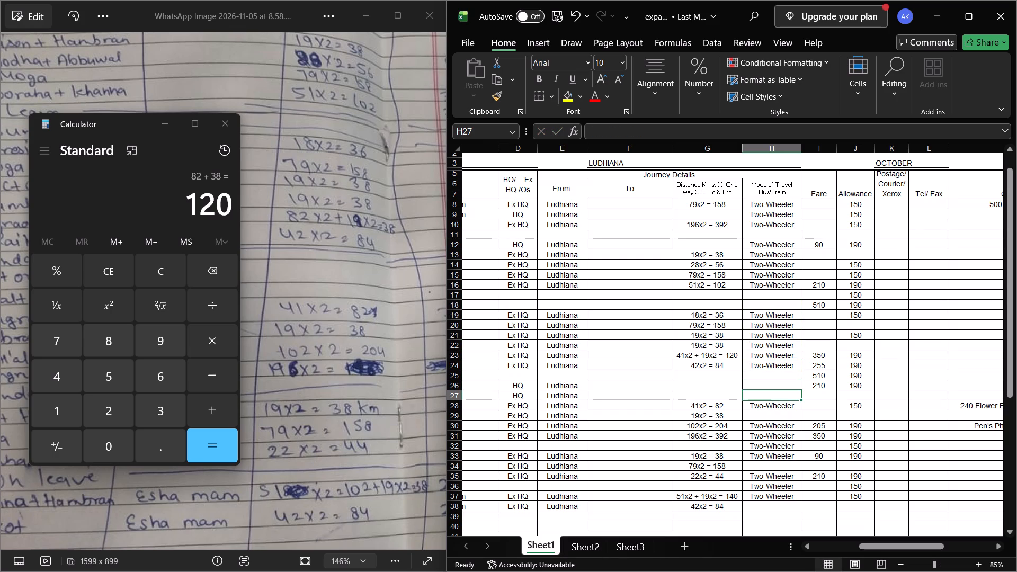
pyautogui.press('Up')
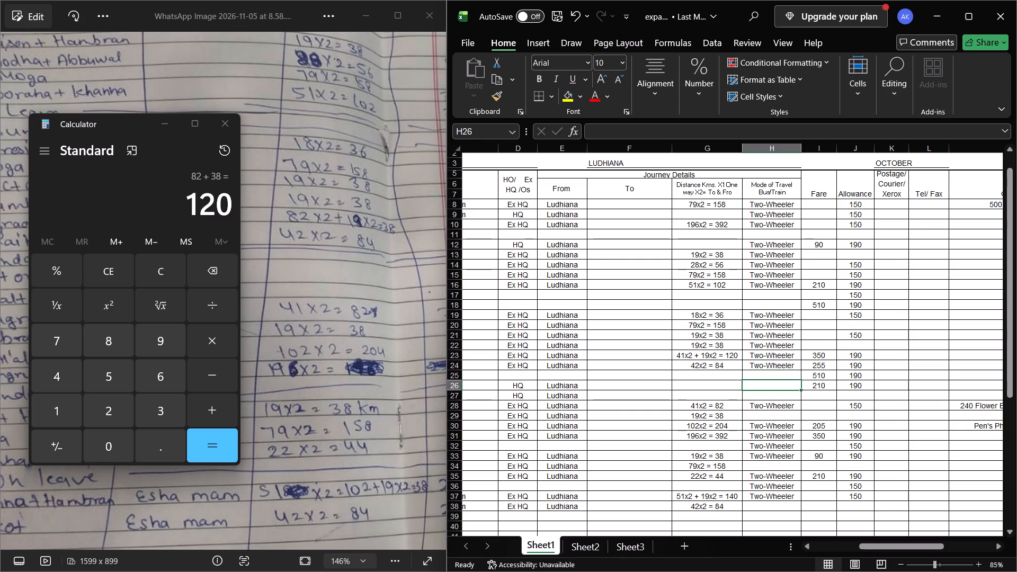
pyautogui.hotkey('shift', 't')
pyautogui.press('Down')
pyautogui.hotkey('shift', 't')
pyautogui.press('Down')
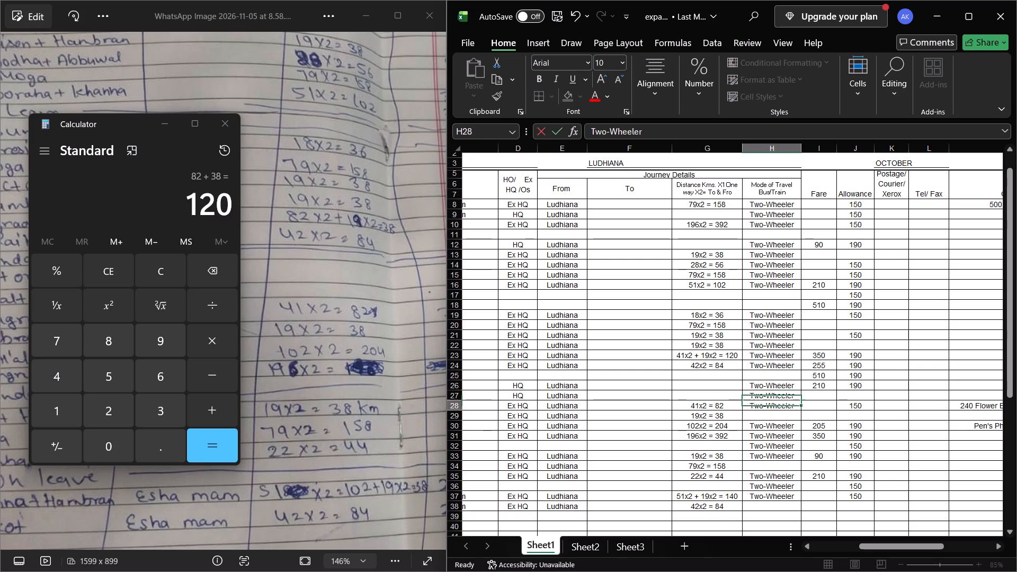
pyautogui.press('Down')
pyautogui.hotkey('shift', 't')
pyautogui.press('Down')
# Clear the mode of travel for Sunday in row 32 and enter Two-Wheeler for Moga in row 34.
pyautogui.press('Down')
pyautogui.press('Down')
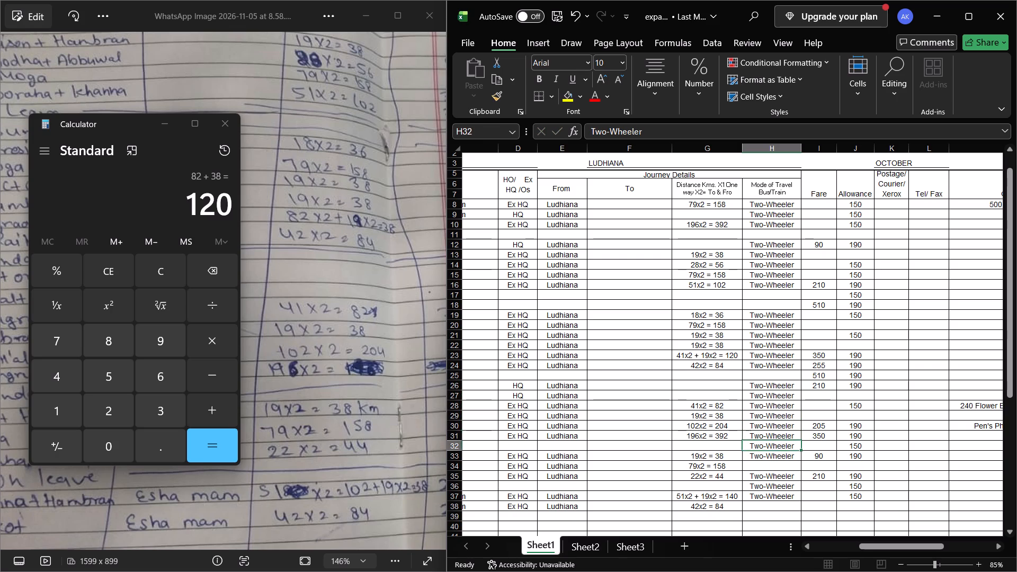
pyautogui.press('BackSpace')
pyautogui.press('Down')
pyautogui.press('Down')
pyautogui.hotkey('shift', 't')
pyautogui.press('Down')
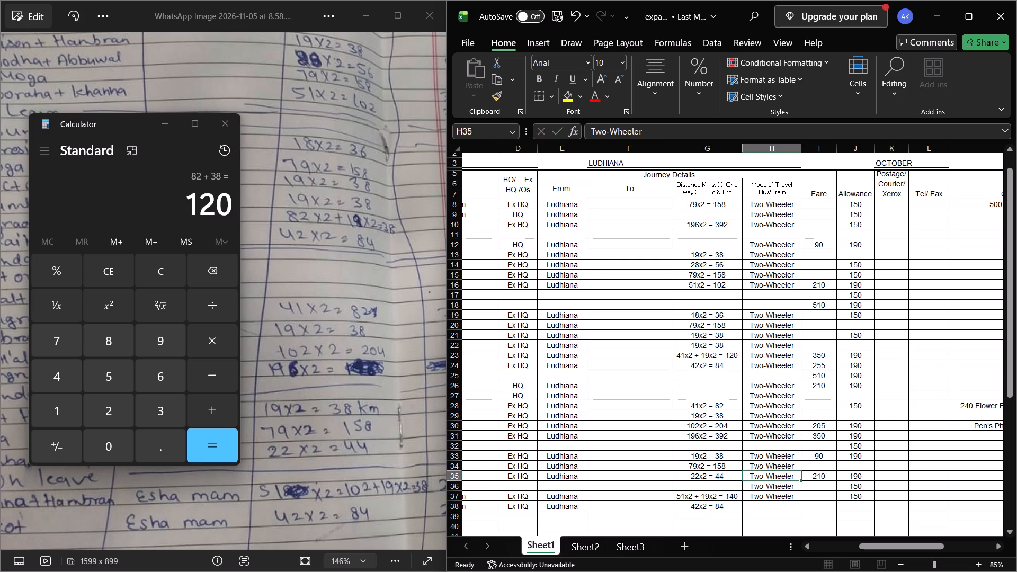
# Clear the mode of travel for the On Leave day in row 36 and enter Two-Wheeler for Raikot in row 38.
pyautogui.press('Down')
pyautogui.press('BackSpace')
pyautogui.press('Down')
pyautogui.press('Down')
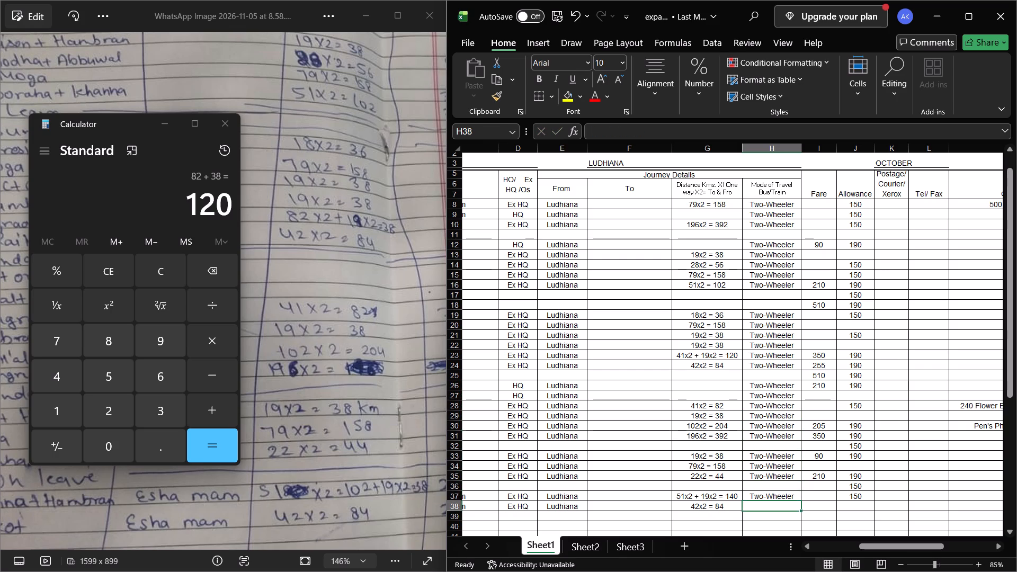
pyautogui.hotkey('shift', 't')
pyautogui.press('Left')
# Check the mode of travel column against the places worked in each row.
pyautogui.hscroll(3, 775, 253)
pyautogui.hscroll(-2, 775, 253)
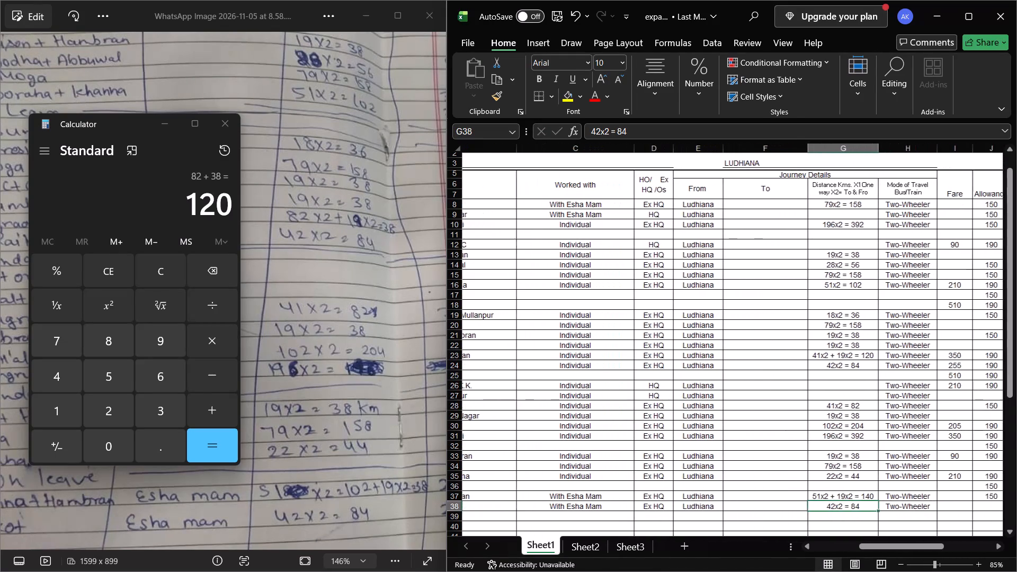
pyautogui.hscroll(-2, 775, 253)
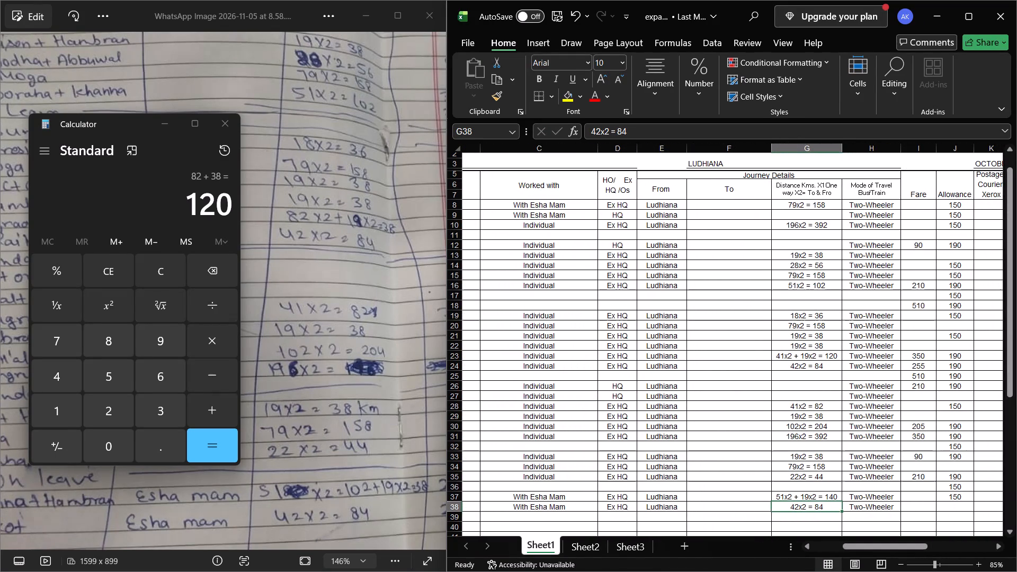
pyautogui.hscroll(-2, 775, 253)
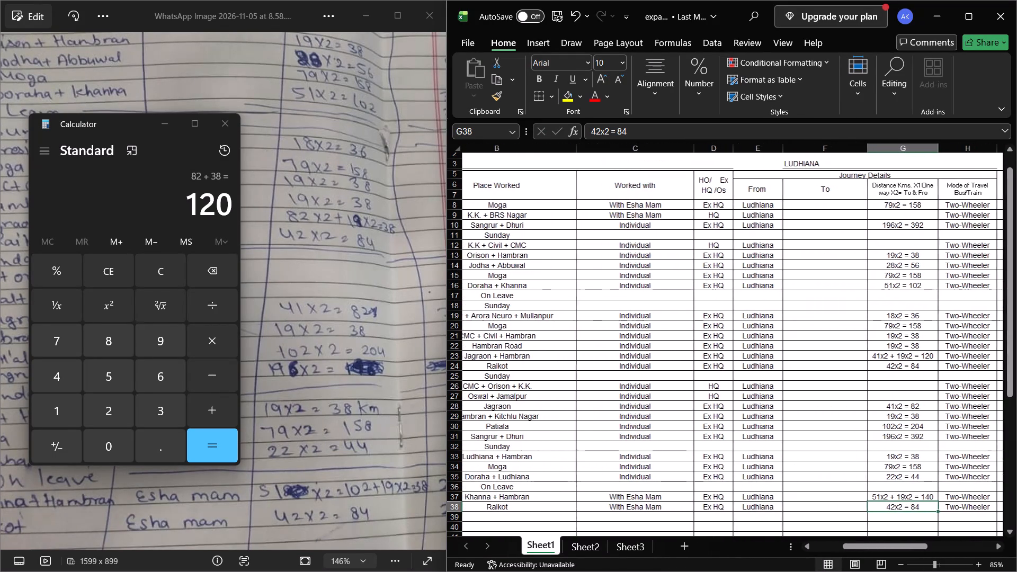
pyautogui.hscroll(-1, 775, 253)
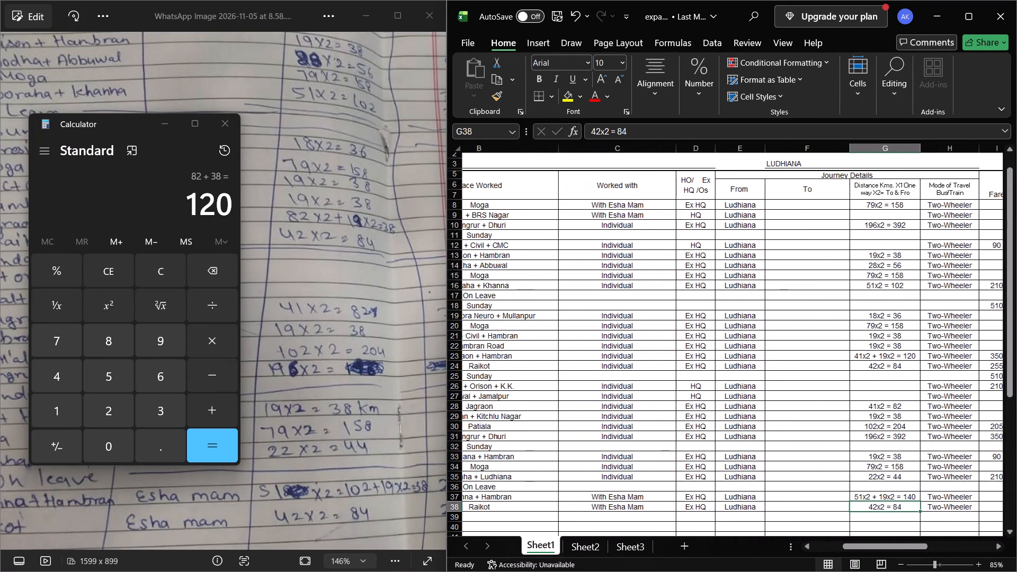
# Examine the Fare column from row 12 alongside the handwritten fare amounts in the expense photo.
pyautogui.hscroll(-2, 775, 253)
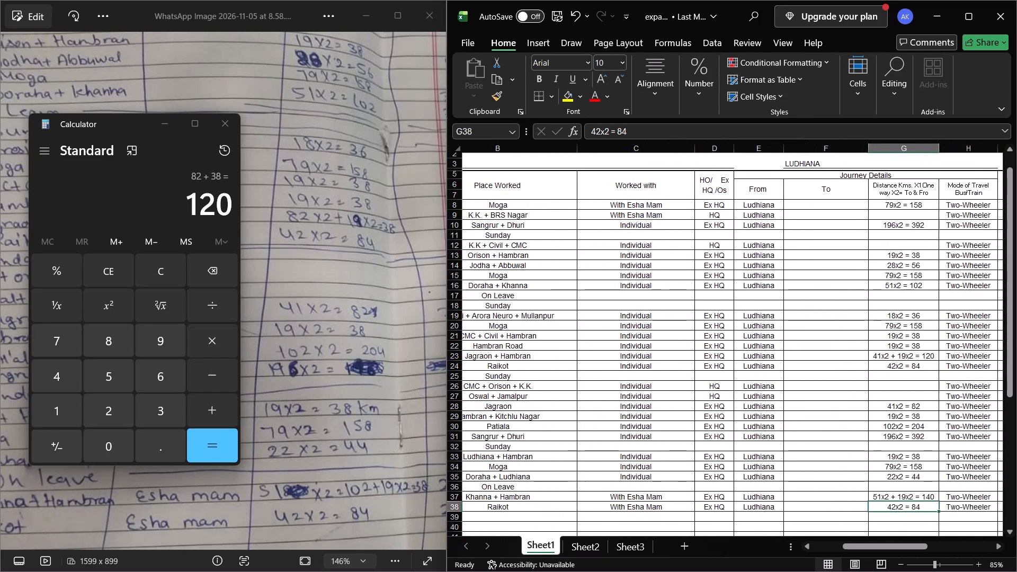
pyautogui.hscroll(-2, 775, 253)
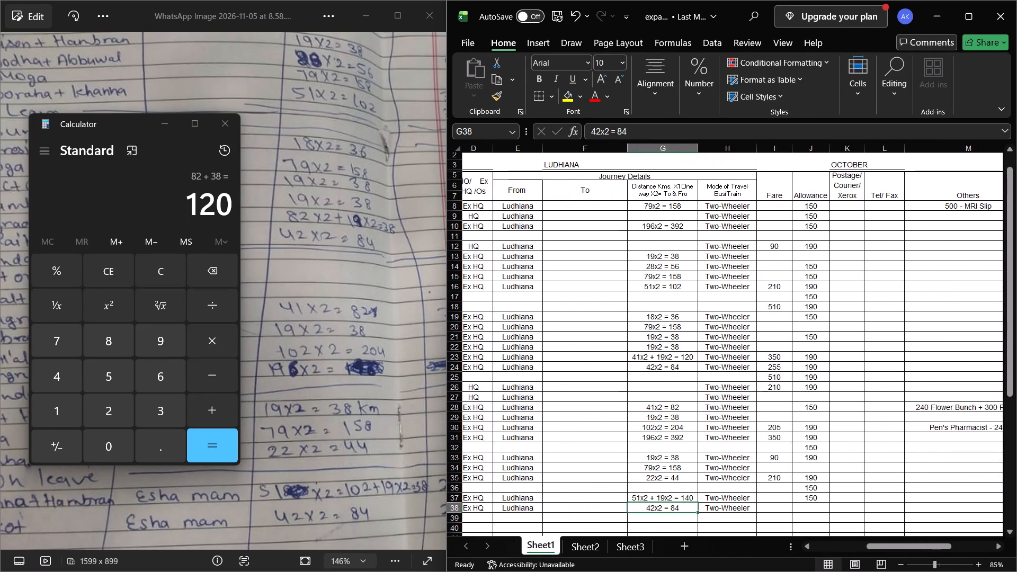
pyautogui.click(779, 246)
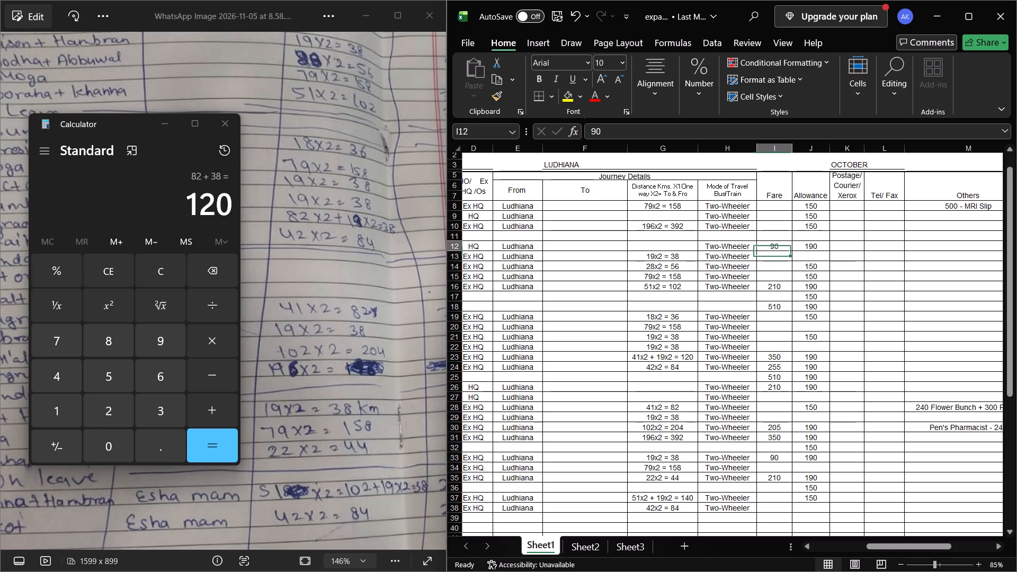
pyautogui.moveTo(306, 285); pyautogui.dragTo(87, 270)
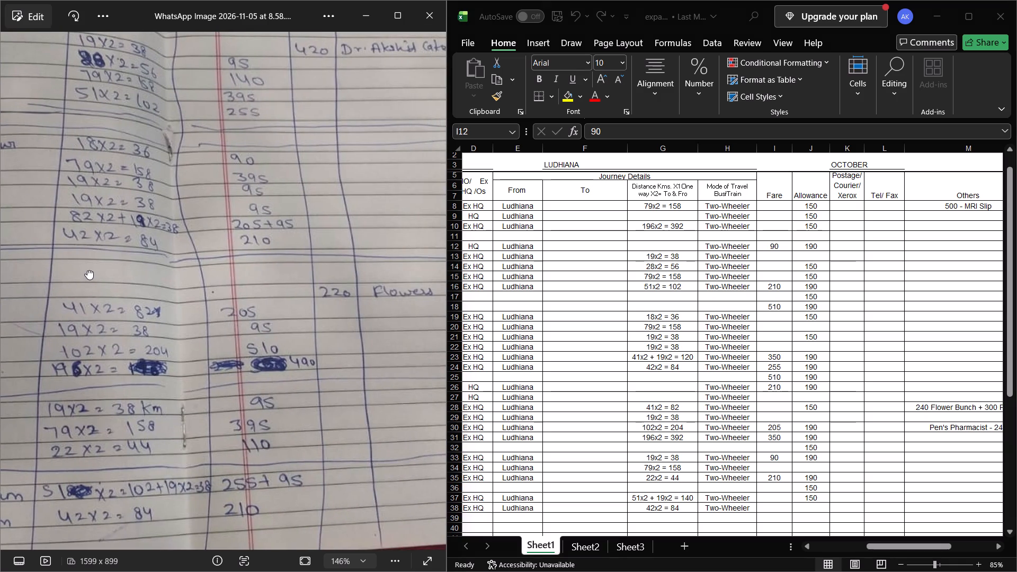
pyautogui.moveTo(87, 270); pyautogui.dragTo(74, 291)
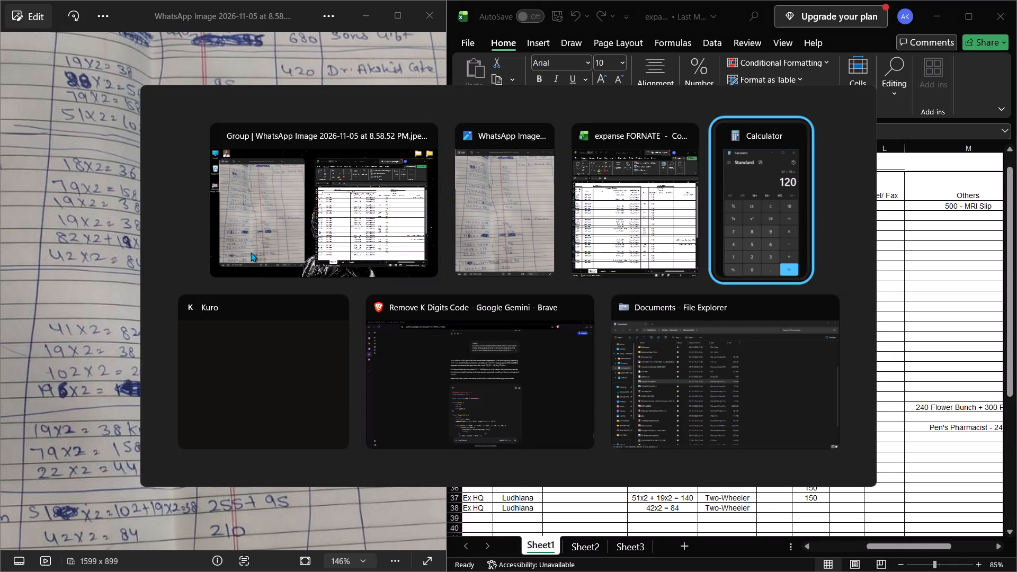
# Switch to Calculator and clear the current entry for a new fare calculation.
pyautogui.click(116, 278)
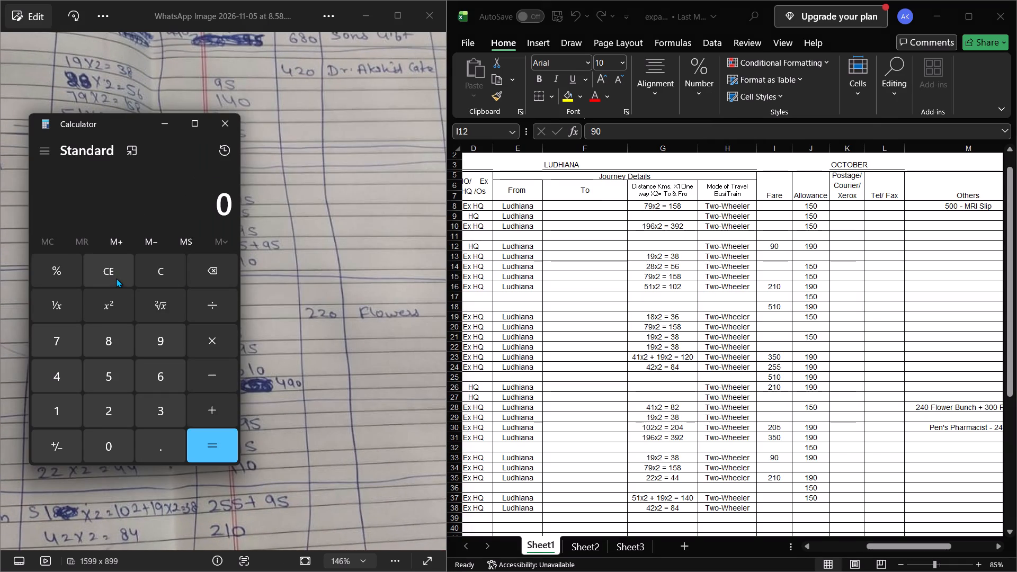
# In Calculator, uncover the notebook's fare figures and calculate 38 × 2.5 to check the fare for a 38 km trip.
pyautogui.moveTo(130, 128); pyautogui.dragTo(103, 145)
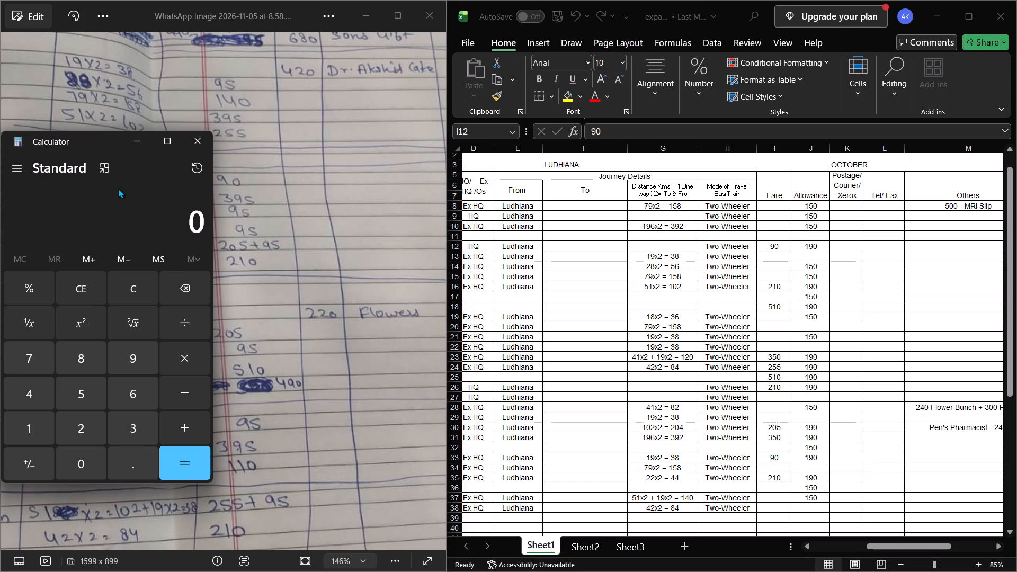
pyautogui.write('38*')
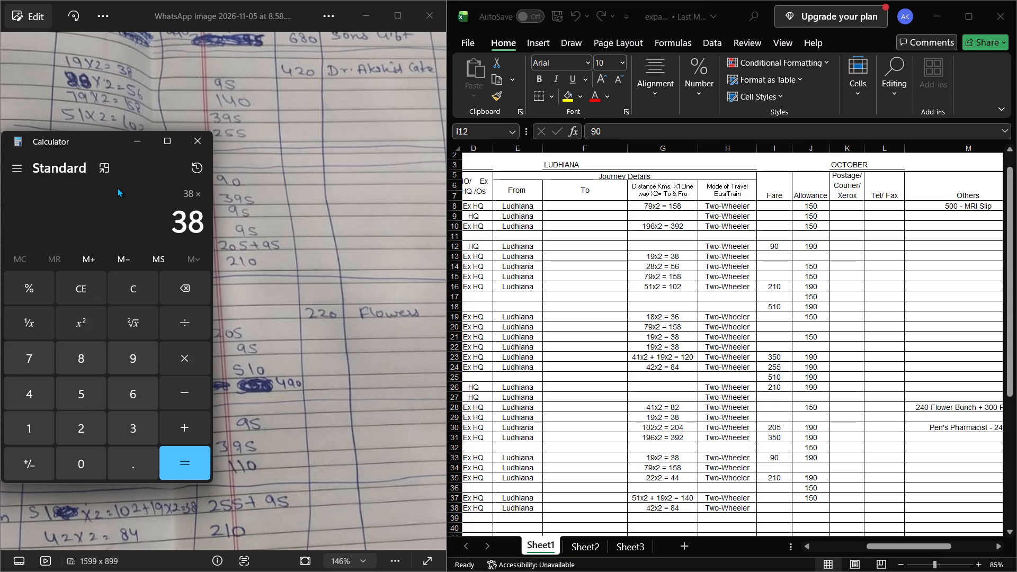
pyautogui.write("2.5'")
pyautogui.press('Return')
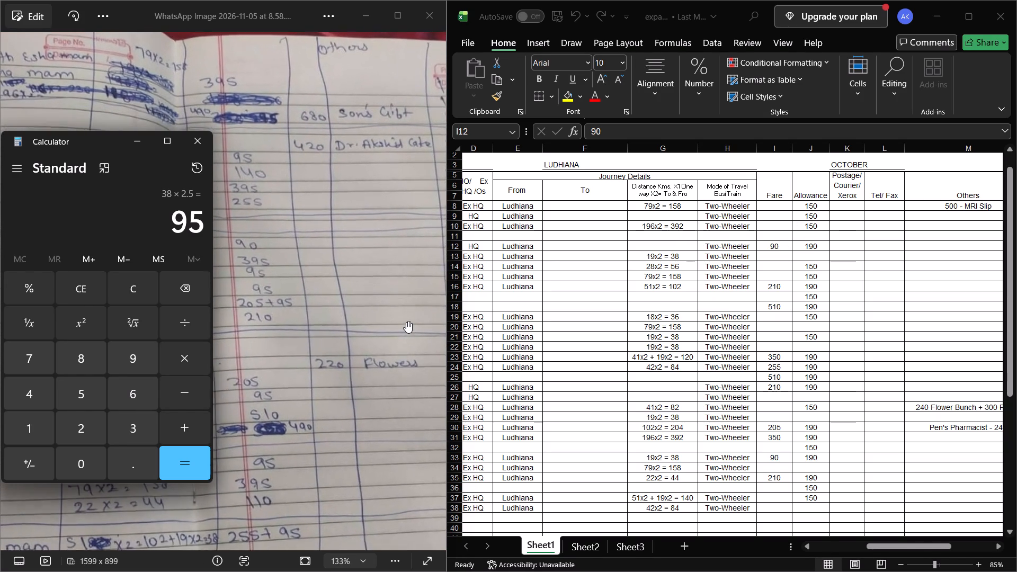
# Calculate 158 × 2.5 to work out the fare for the 158 km Moga trip.
pyautogui.click(91, 299)
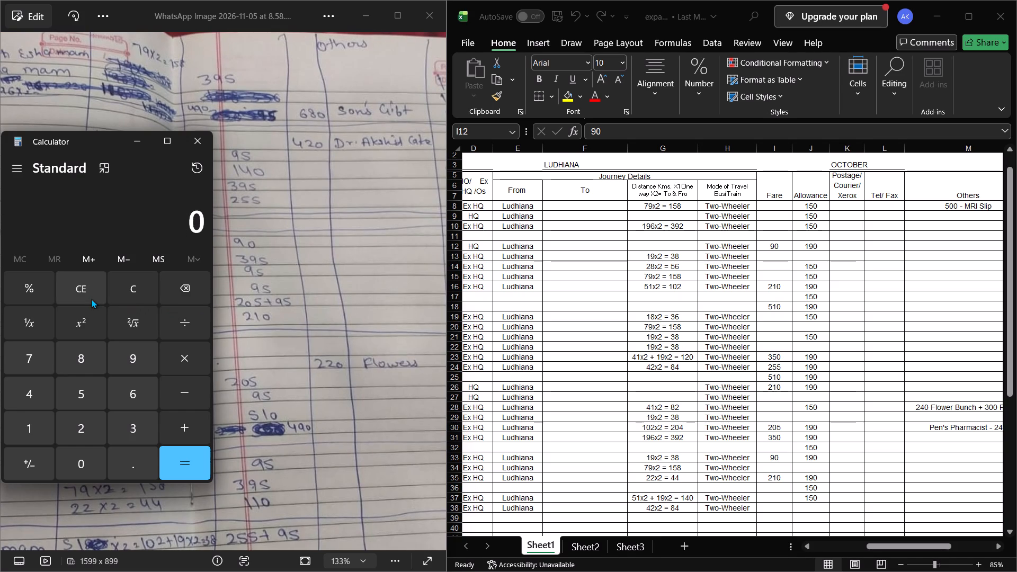
pyautogui.write('158*2.5')
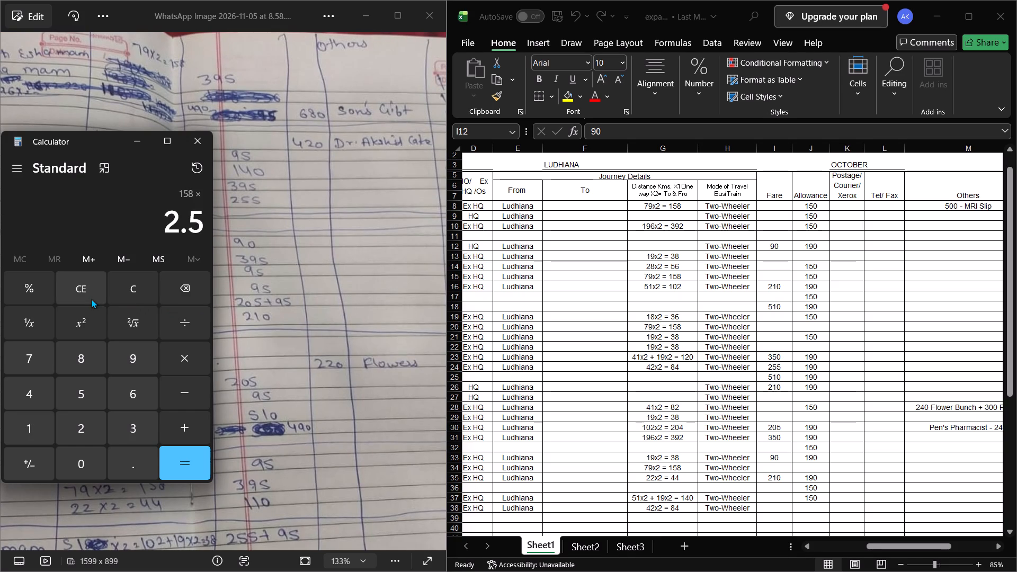
pyautogui.press('Return')
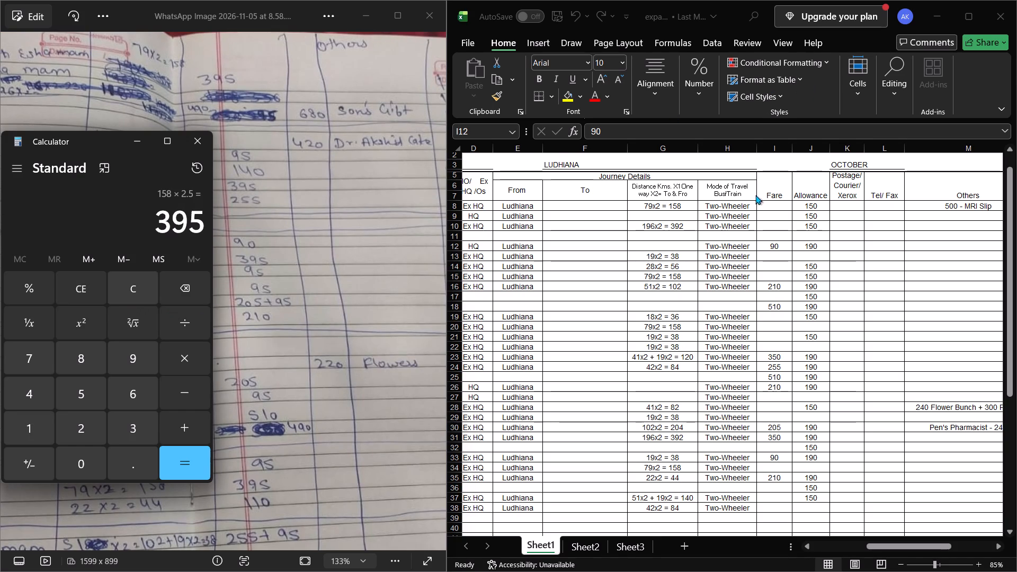
# In the Excel sheet, enter 395 as the fare for Moga in row 8.
pyautogui.click(772, 205)
pyautogui.click(772, 205)
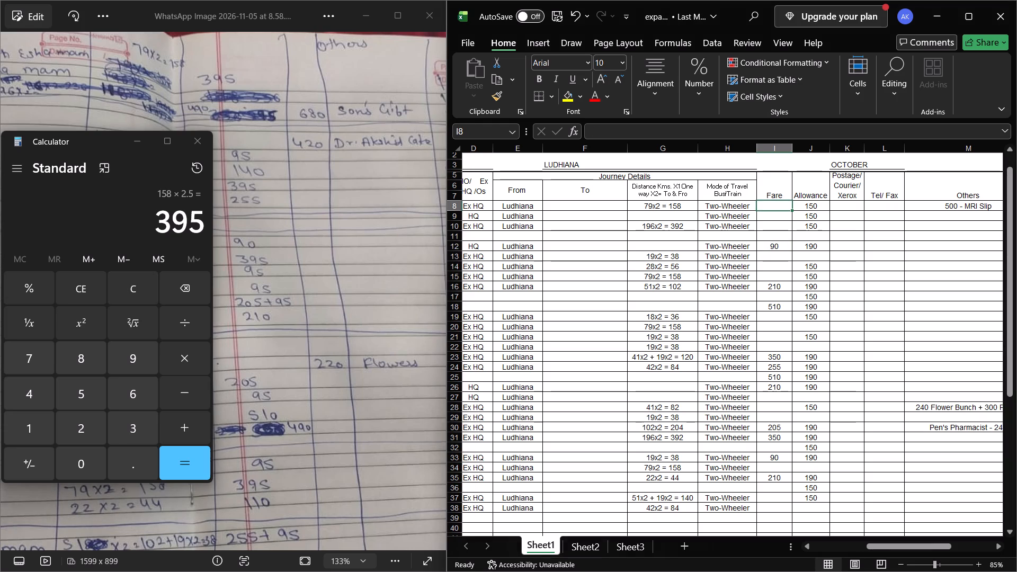
pyautogui.write('395')
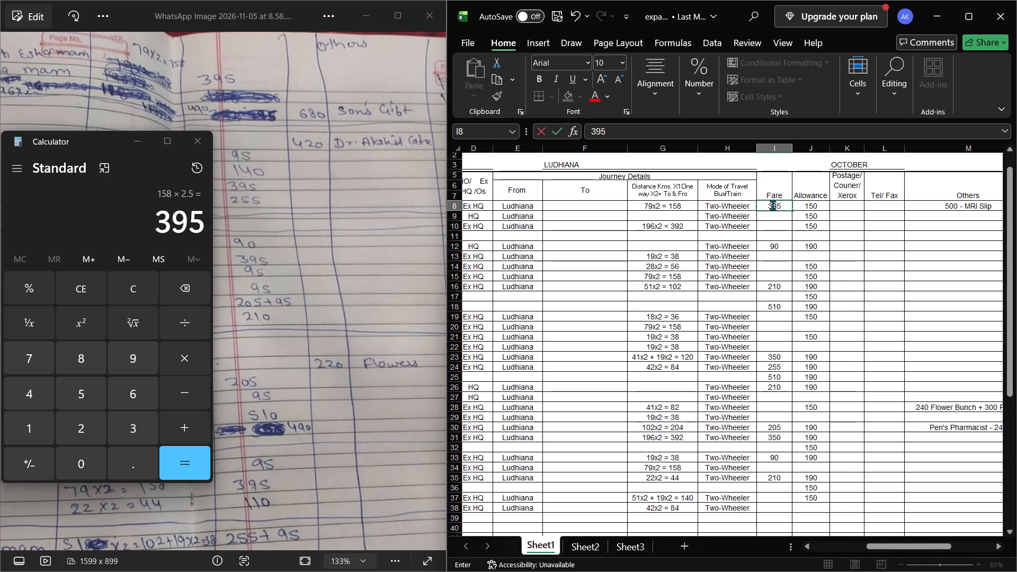
pyautogui.press('Right')
# Go to the empty Fare cell for Sangrur + Dhuri in row 10.
pyautogui.press('Down')
pyautogui.press('Down')
pyautogui.press('Left')
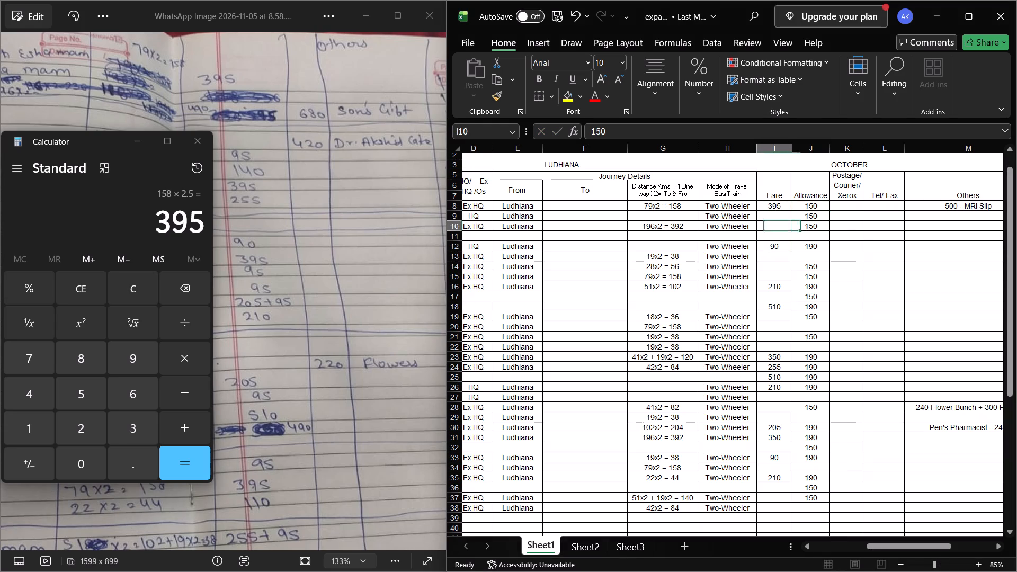
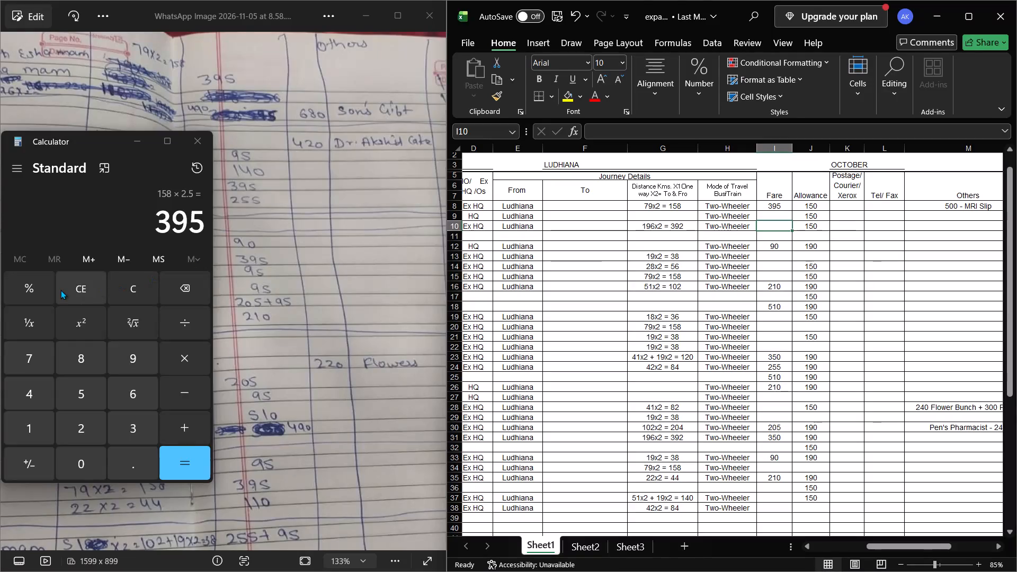
# In Calculator, calculate 392 × 2.5 to check the fare for the Sangrur + Dhuri trip.
pyautogui.click(60, 290)
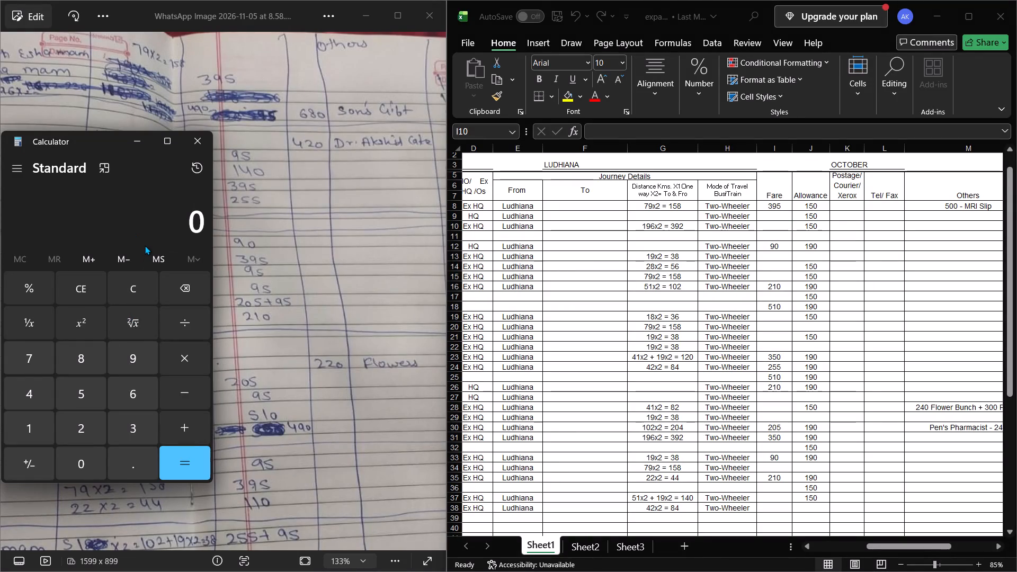
pyautogui.write('392')
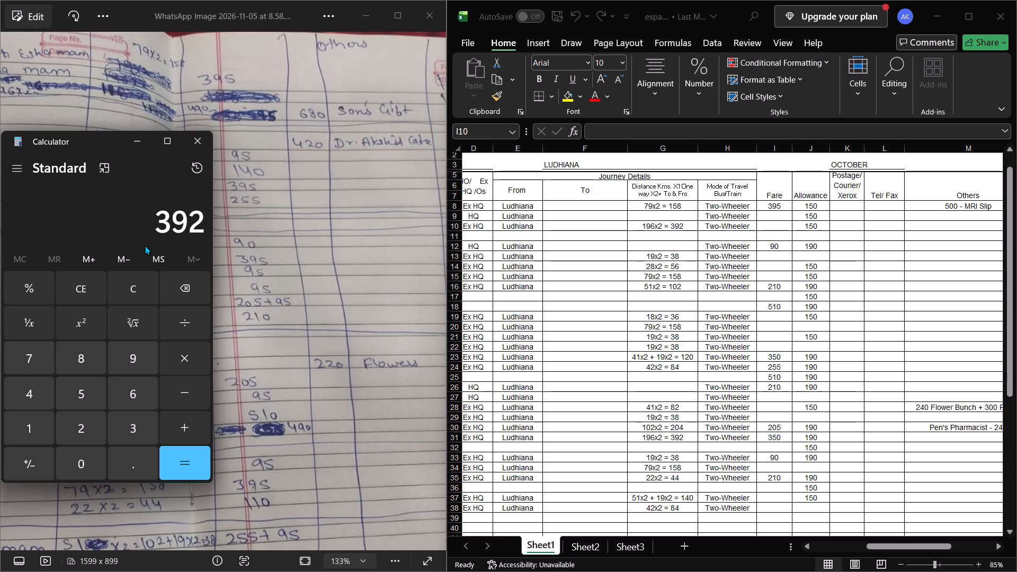
pyautogui.write('*2.5')
pyautogui.press('Return')
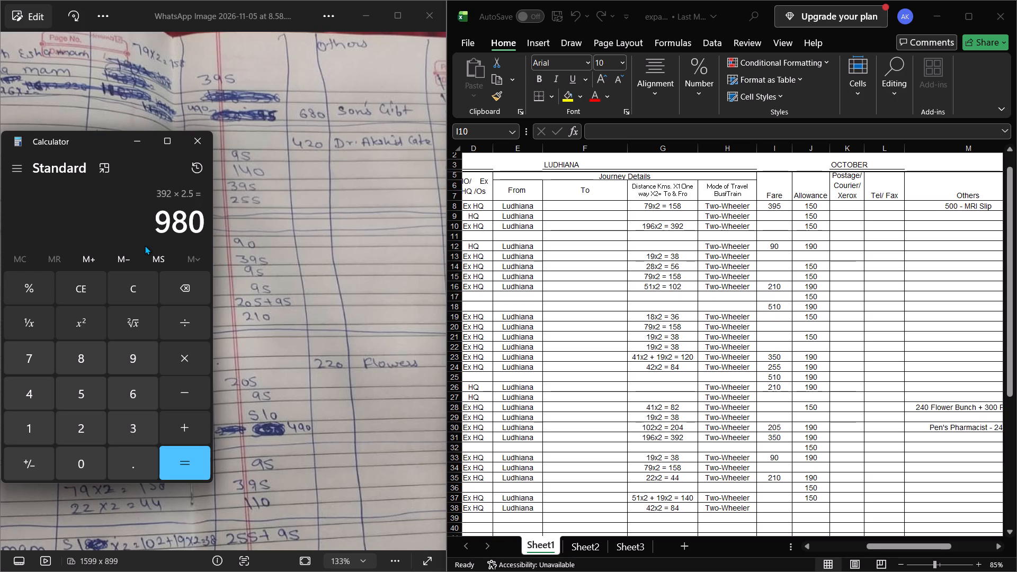
# In the notebook photo, examine the place, distance and fare entries for the Sangrur + Dhuri trips.
pyautogui.moveTo(258, 249); pyautogui.dragTo(362, 245)
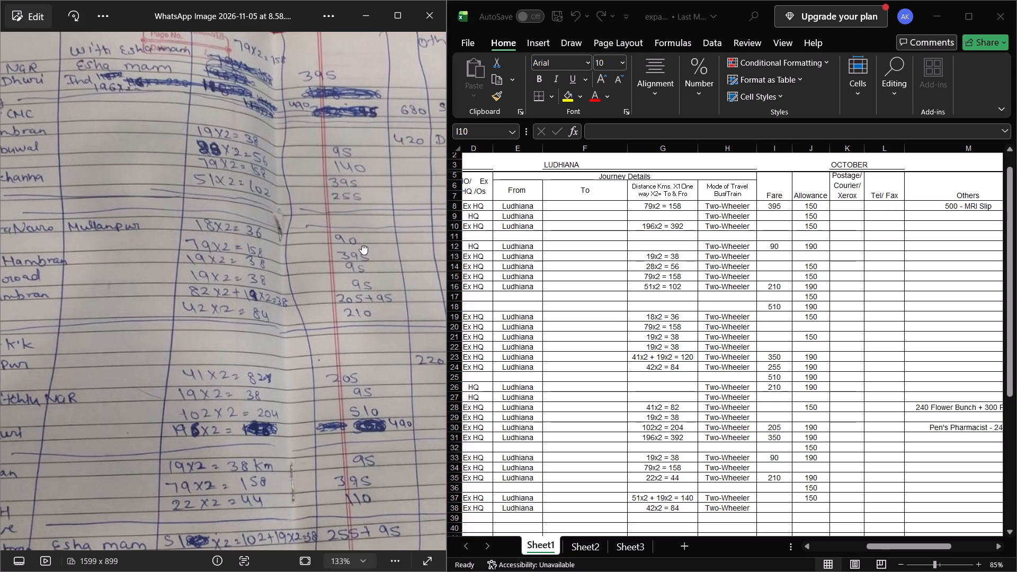
pyautogui.moveTo(362, 245); pyautogui.dragTo(374, 245)
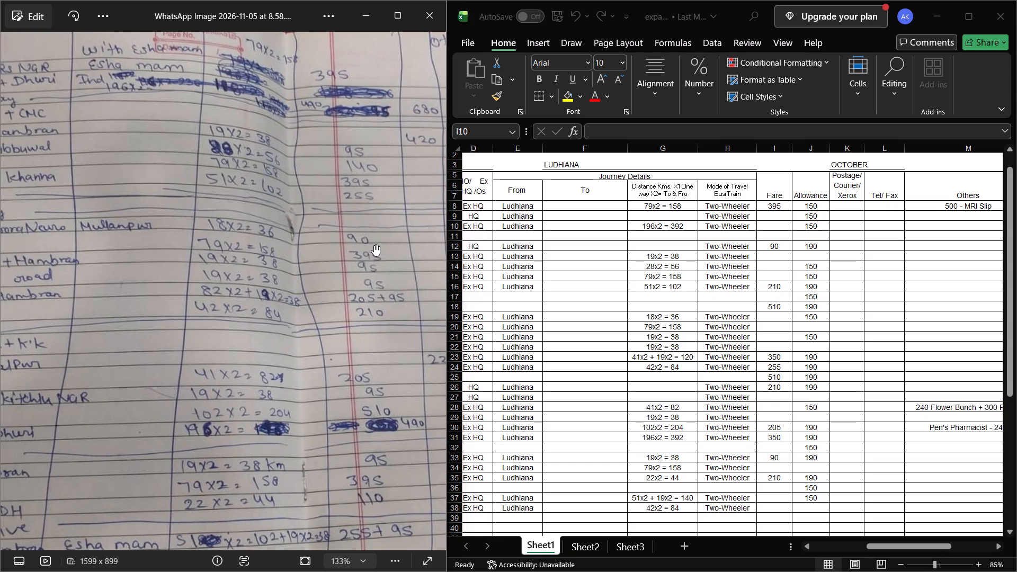
pyautogui.moveTo(374, 245); pyautogui.dragTo(448, 137)
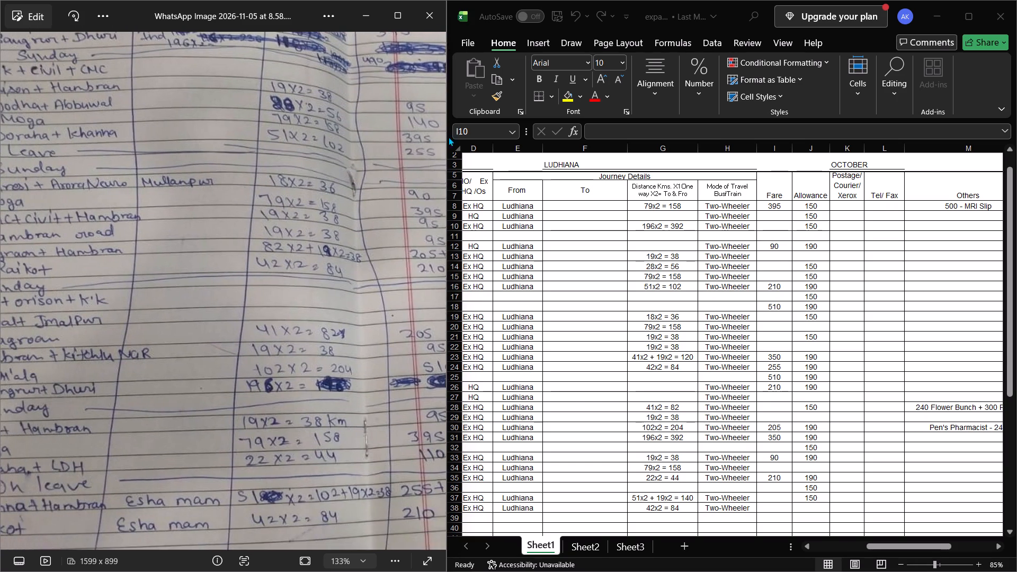
pyautogui.moveTo(448, 137); pyautogui.dragTo(514, 127)
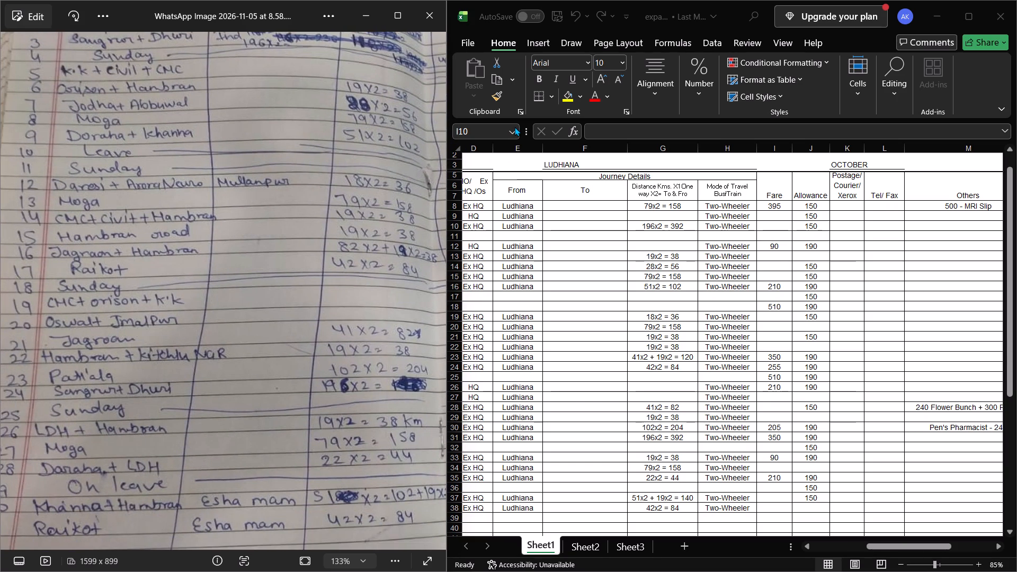
pyautogui.moveTo(514, 127); pyautogui.dragTo(469, 160)
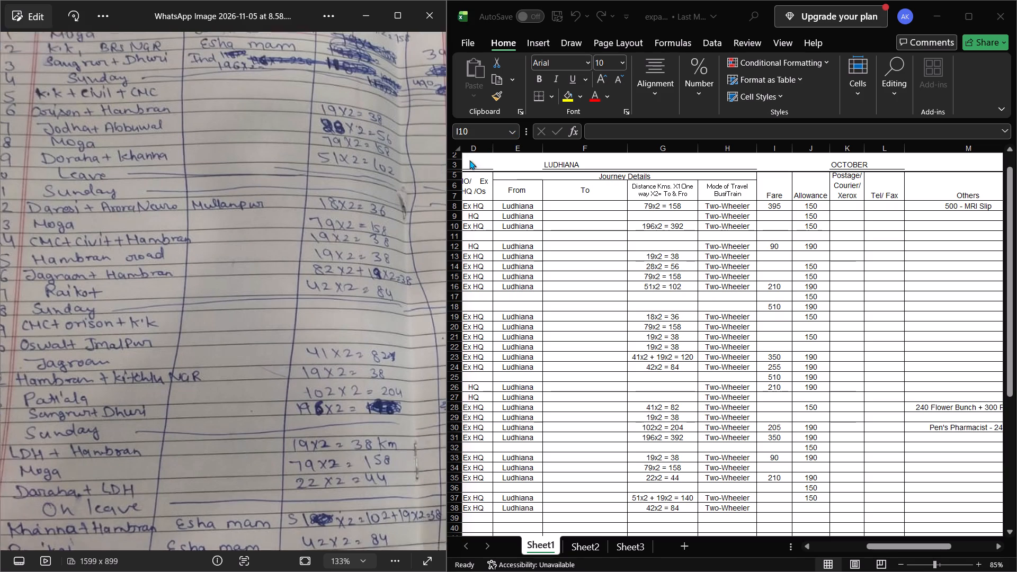
pyautogui.moveTo(469, 160); pyautogui.dragTo(356, 174)
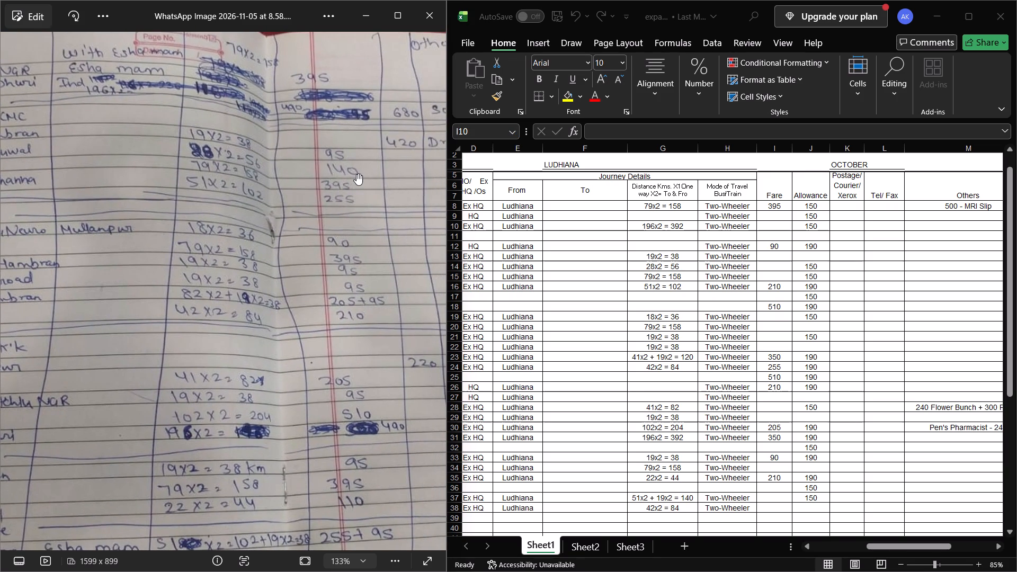
pyautogui.moveTo(356, 174); pyautogui.dragTo(313, 169)
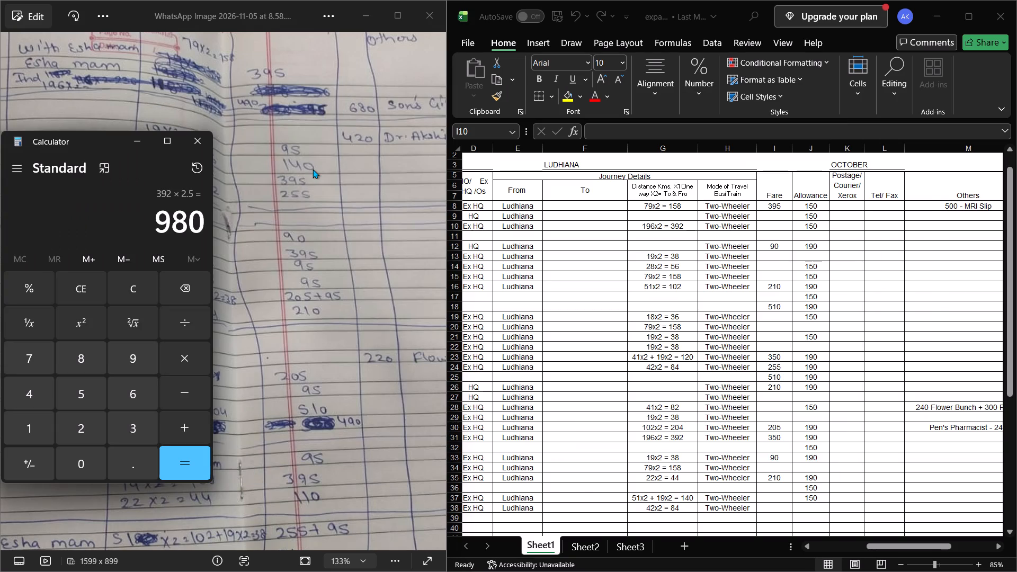
# In Calculator, divide the notebook's 490 fare by 2.5 and then by 2 to get the one-way distance.
pyautogui.click(96, 281)
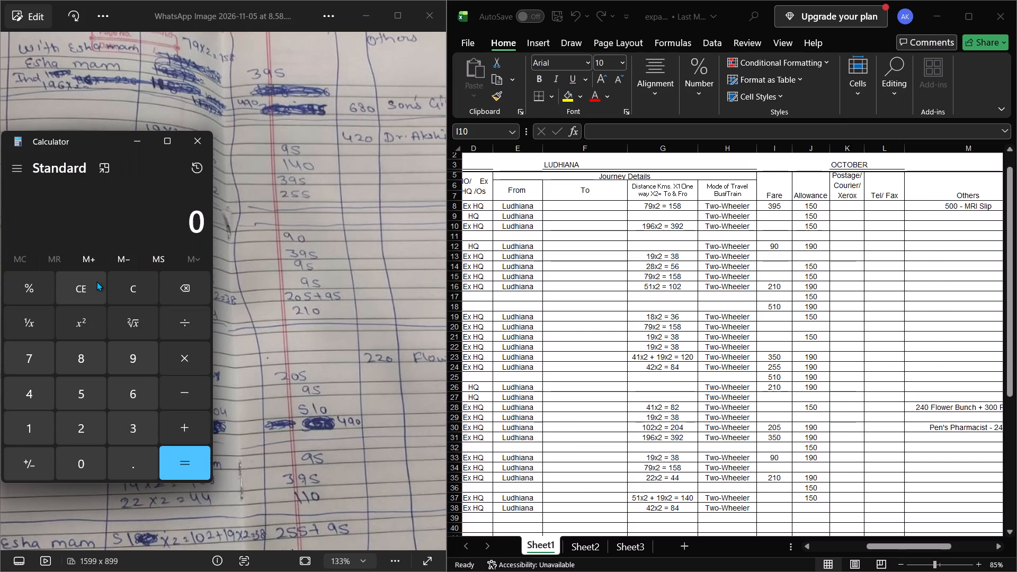
pyautogui.write('490')
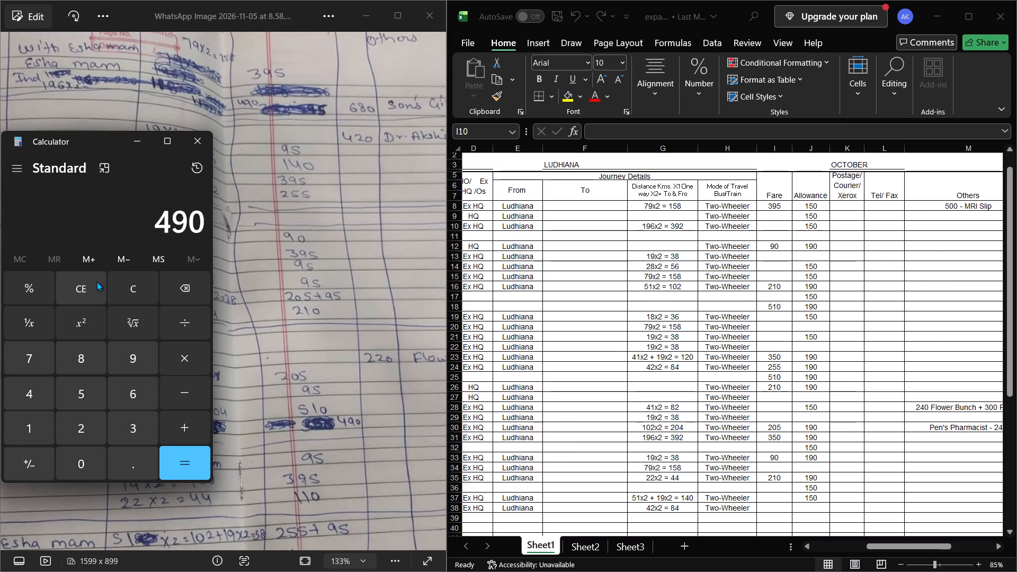
pyautogui.write('/2.5')
pyautogui.press('Return')
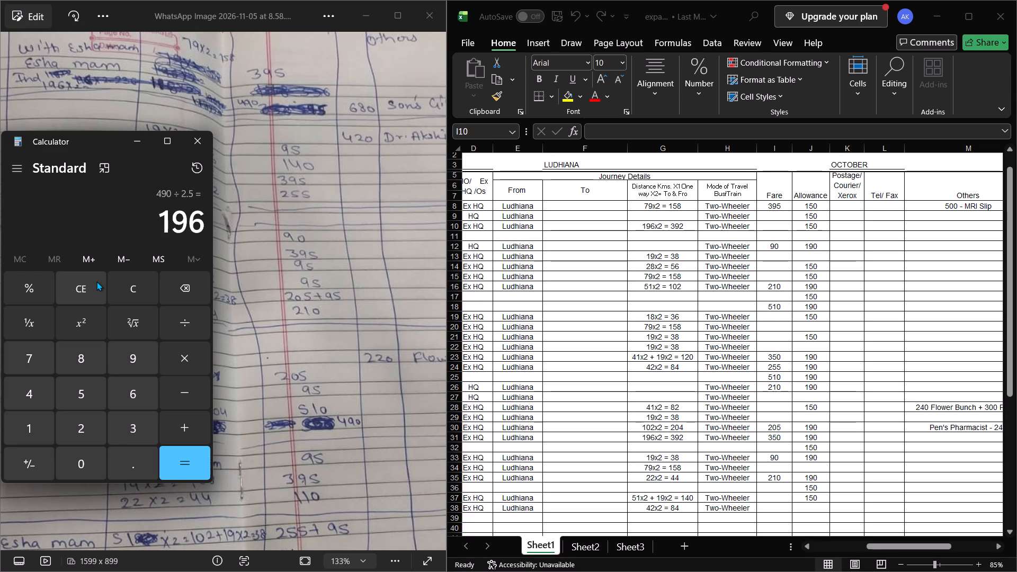
pyautogui.write('/2')
pyautogui.press('Return')
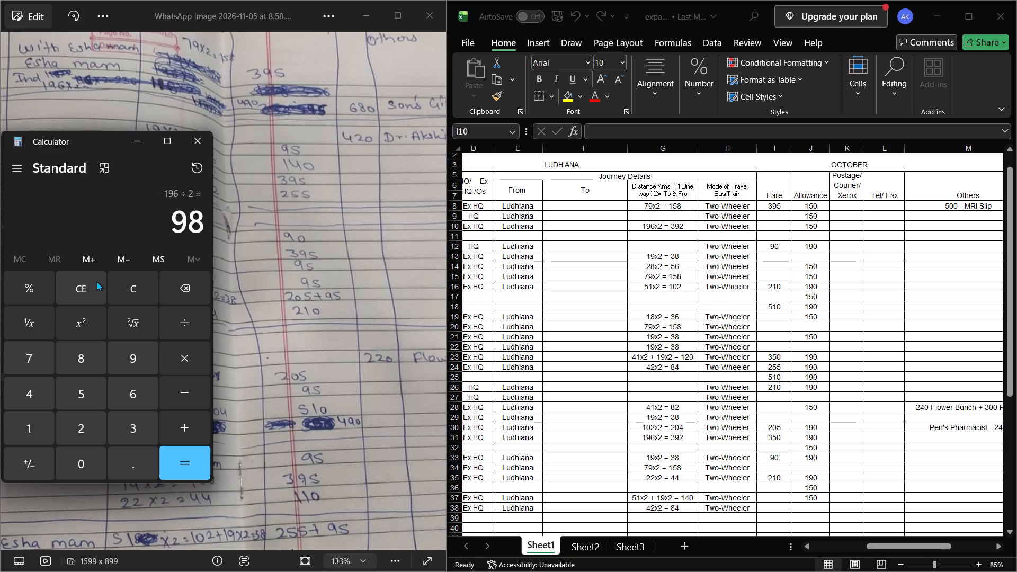
# In the Excel sheet, replace the distance for Sangrur + Dhuri in row 10 with 98x2 = 196.
pyautogui.click(659, 224)
pyautogui.click(661, 225)
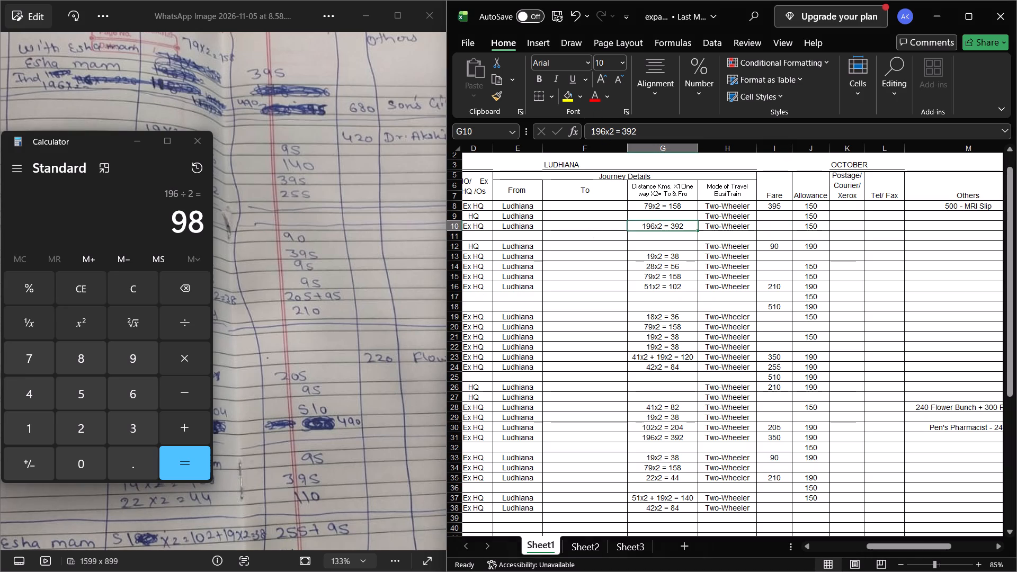
pyautogui.write('98*')
pyautogui.press('BackSpace')
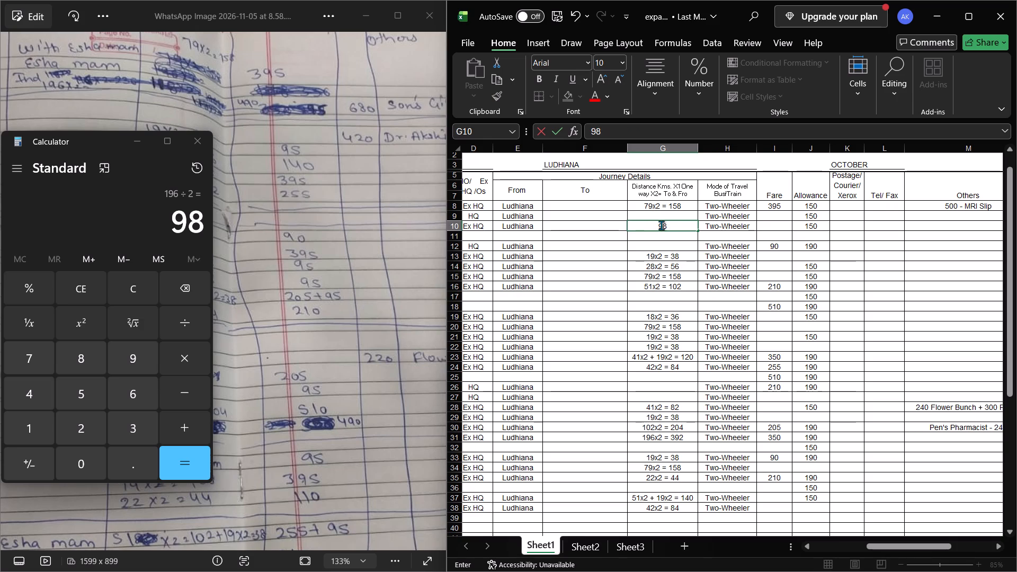
pyautogui.write('x2')
pyautogui.press('space')
pyautogui.write('=')
pyautogui.press('space')
pyautogui.write('196')
pyautogui.press('Down')
# Replace the distance for the second Sangrur + Dhuri trip in row 31 with 98x2 = 196.
pyautogui.press('Down')
pyautogui.press('Down')
pyautogui.press('Down')
pyautogui.press('Down')
pyautogui.press('Down')
pyautogui.press('Down')
pyautogui.press('Down')
pyautogui.press('Down')
pyautogui.press('Down')
pyautogui.press('Down')
pyautogui.press('Down')
pyautogui.press('Down')
pyautogui.press('Down')
pyautogui.press('Down')
pyautogui.press('Down')
pyautogui.press('Down')
pyautogui.press('Down')
pyautogui.press('Down')
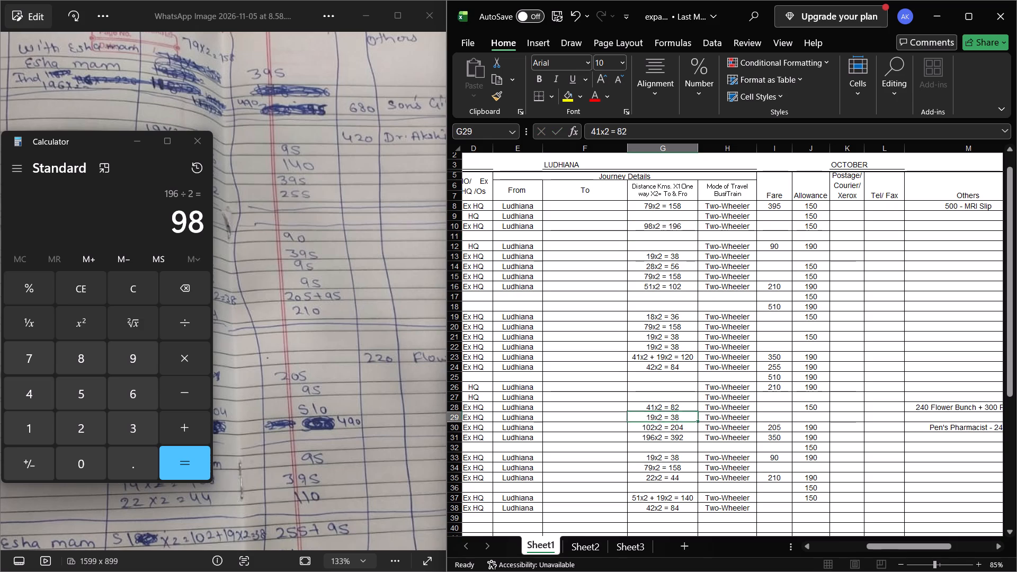
pyautogui.press('Down')
pyautogui.press('Down')
pyautogui.write('198')
pyautogui.press('x')
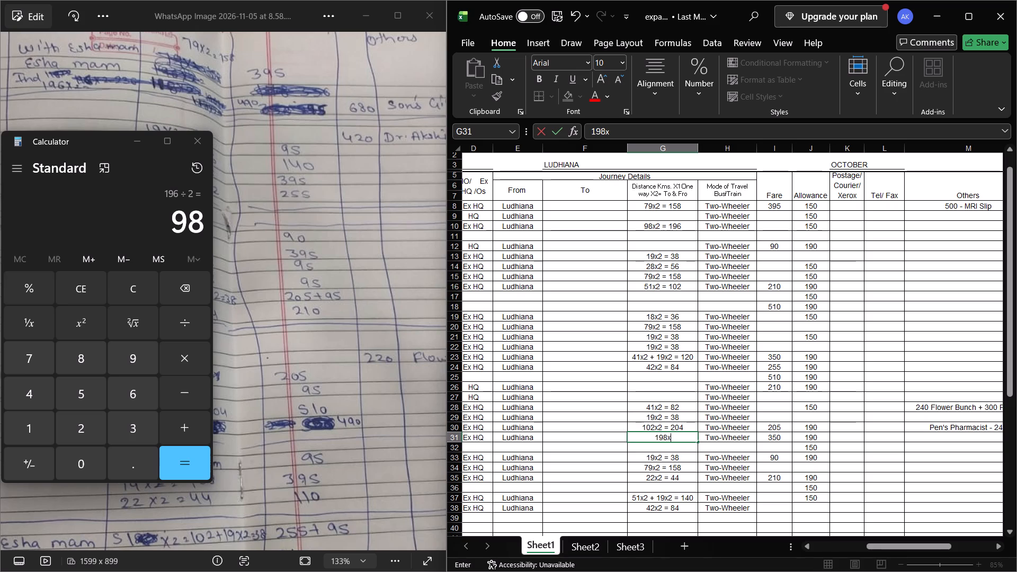
pyautogui.write('2')
pyautogui.press('space')
pyautogui.write('196')
pyautogui.hscroll(-2, 661, 225)
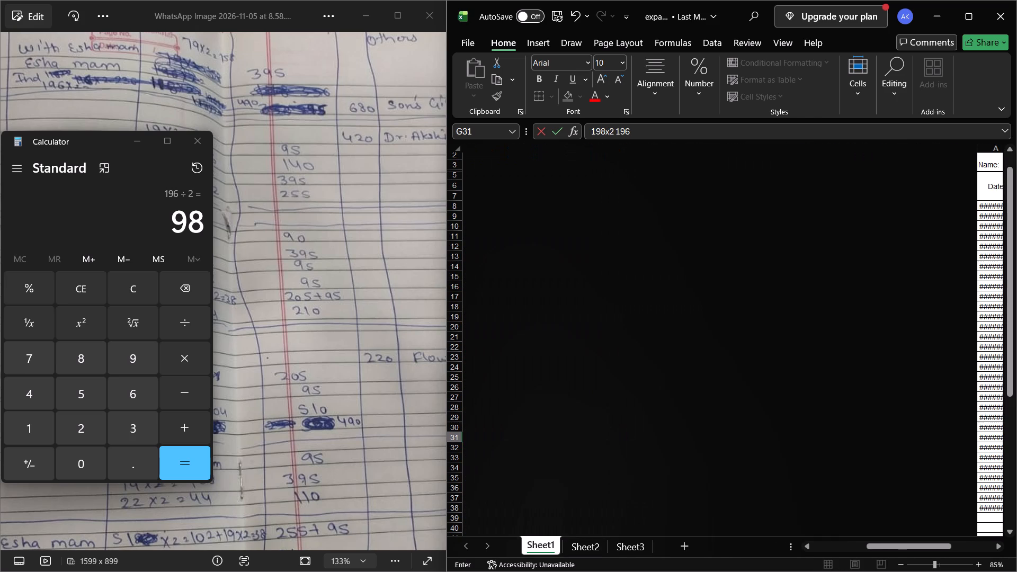
pyautogui.hscroll(-7, 661, 225)
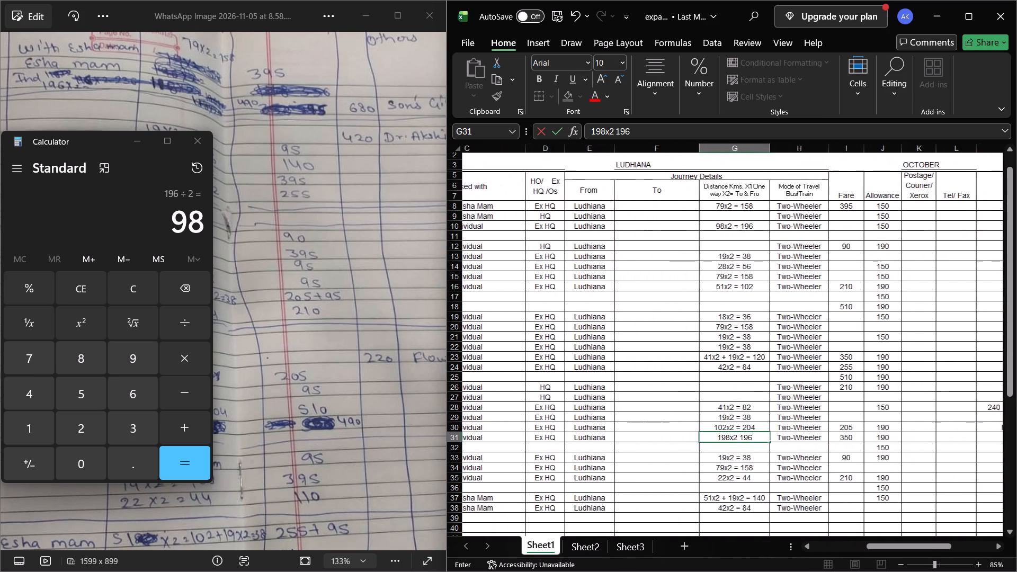
pyautogui.hscroll(-1, 661, 225)
pyautogui.press('BackSpace')
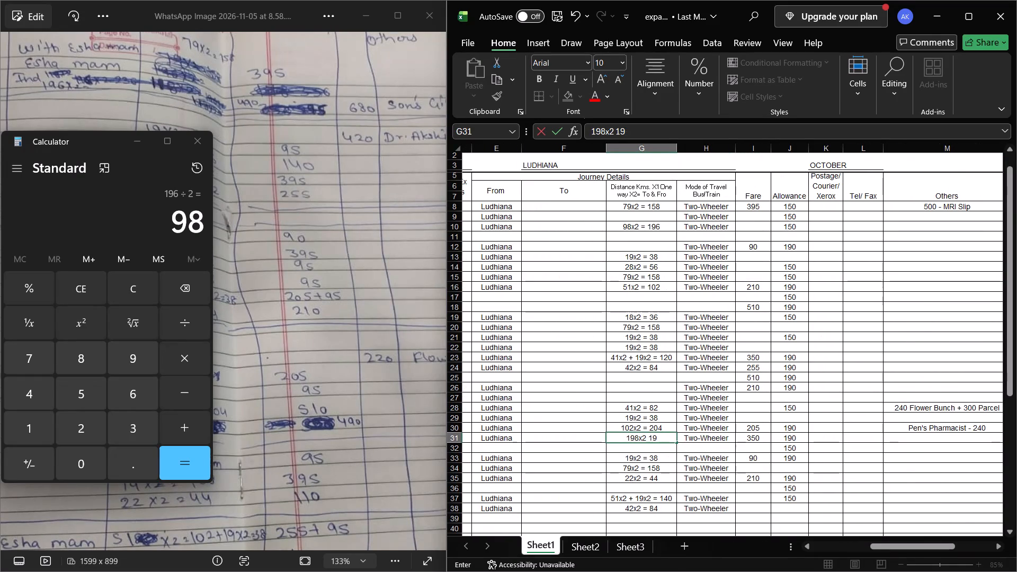
pyautogui.press('BackSpace')
pyautogui.press('BackSpace')
pyautogui.press('BackSpace')
pyautogui.press('BackSpace')
pyautogui.press('BackSpace')
pyautogui.press('BackSpace')
pyautogui.press('BackSpace')
pyautogui.press('BackSpace')
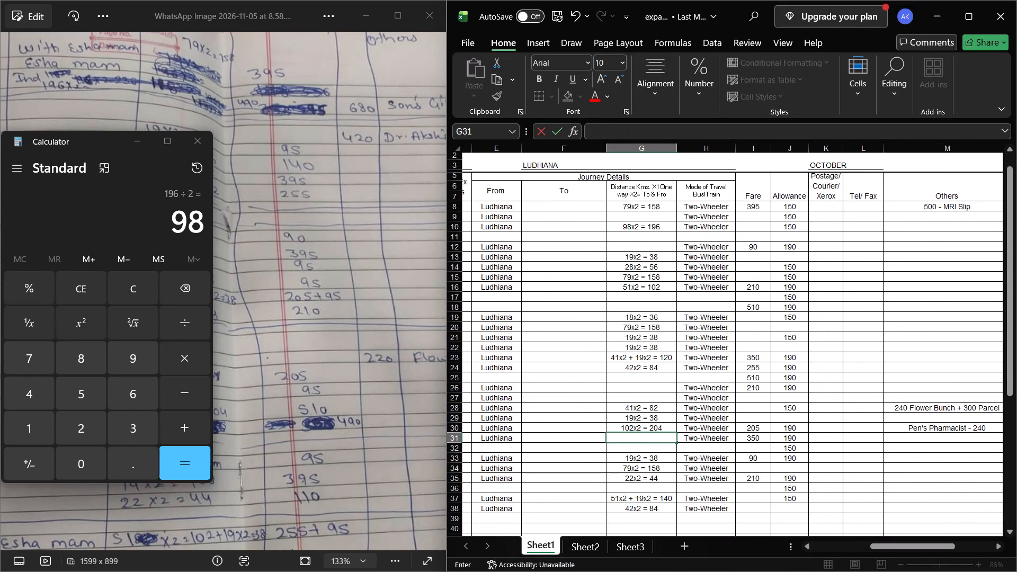
pyautogui.write('98')
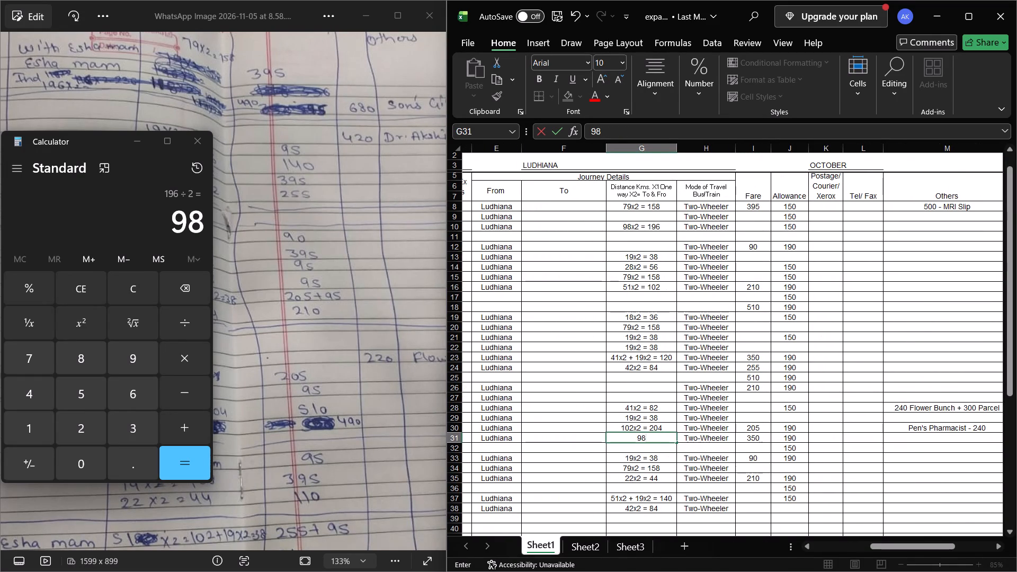
pyautogui.write('x2')
pyautogui.press('space')
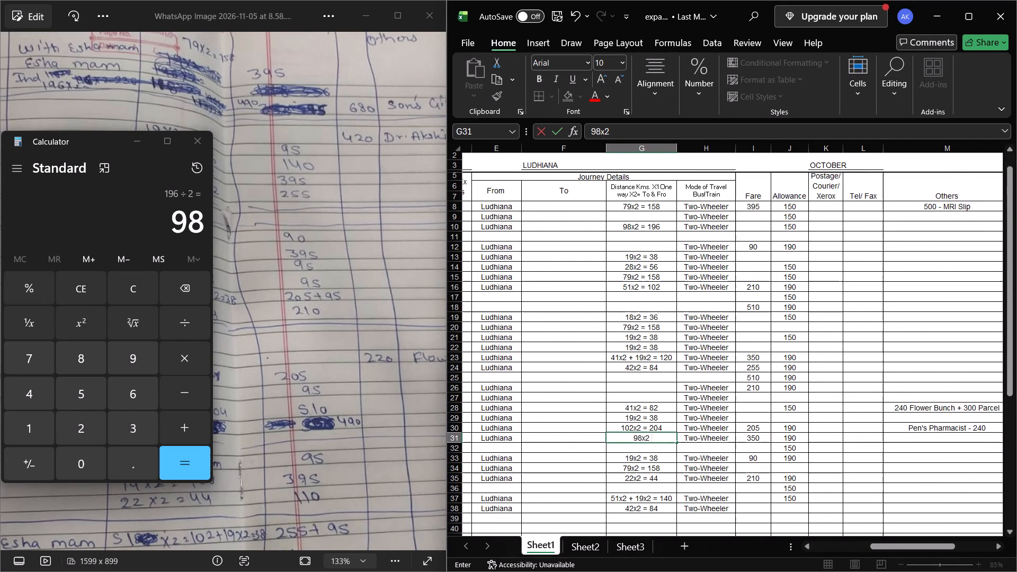
pyautogui.write('=')
pyautogui.press('space')
pyautogui.write('196')
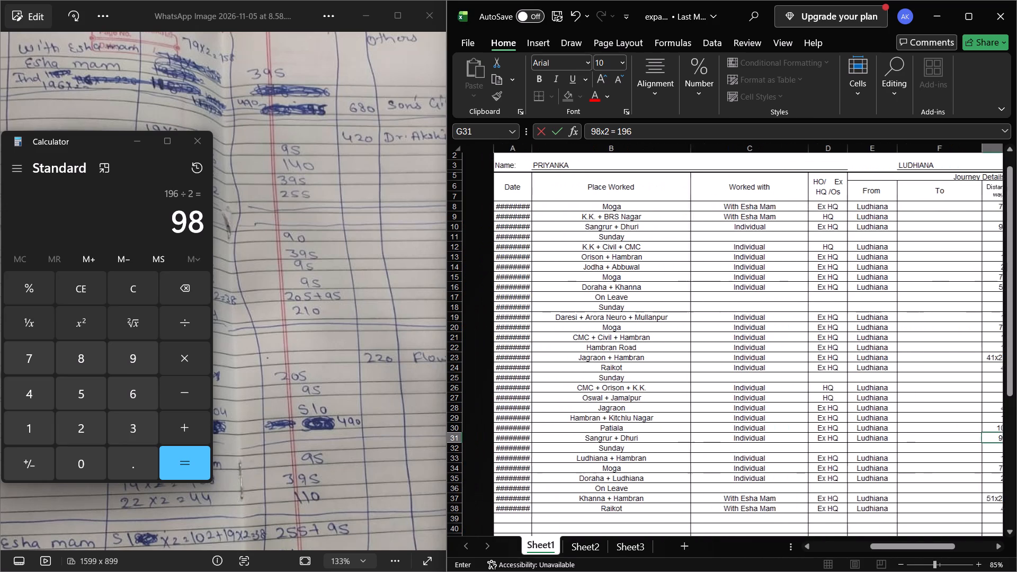
# Enter 490 as the fare for Sangrur + Dhuri in row 10.
pyautogui.hscroll(-1, 661, 225)
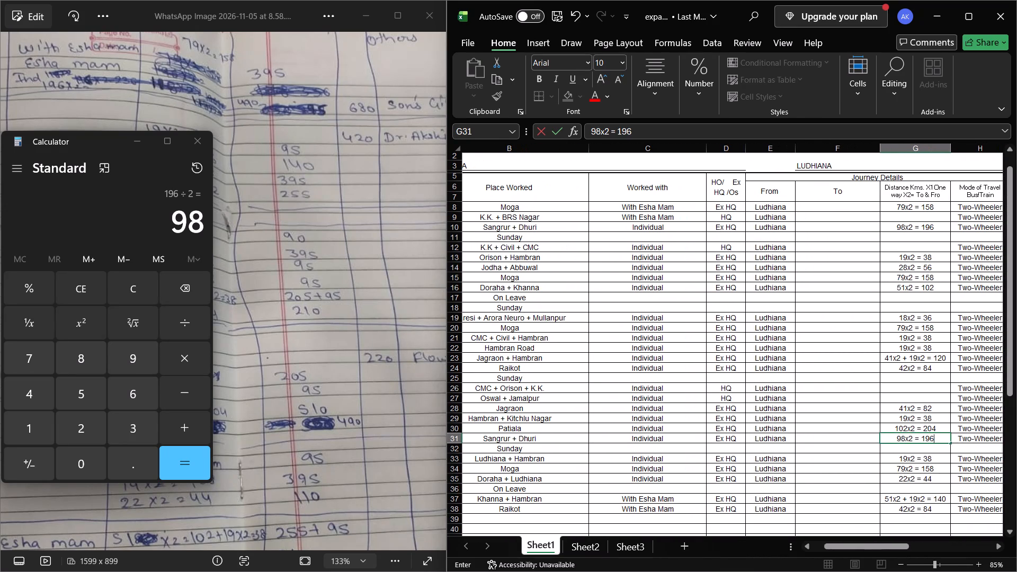
pyautogui.hscroll(-5, 661, 225)
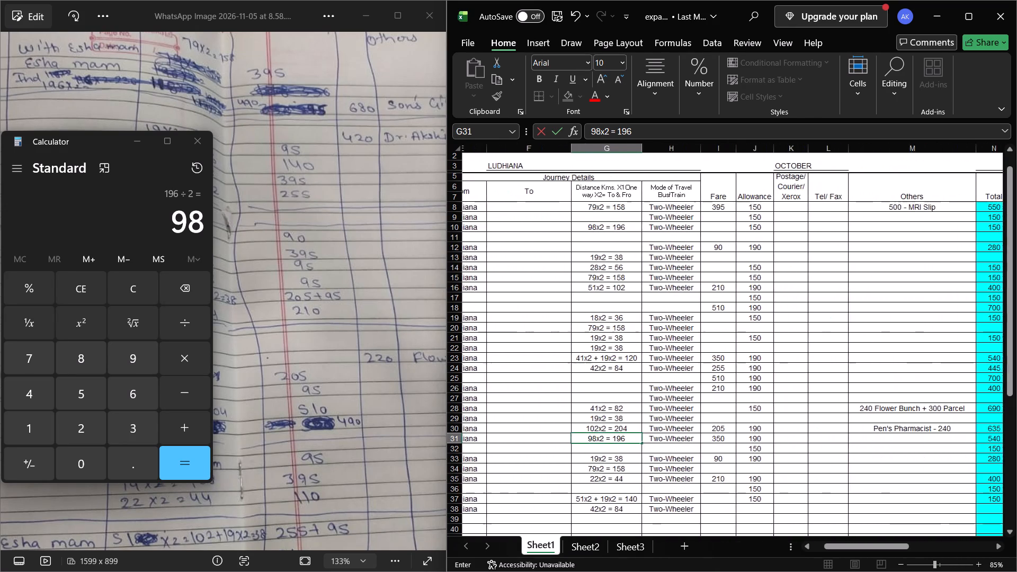
pyautogui.hscroll(-1, 661, 225)
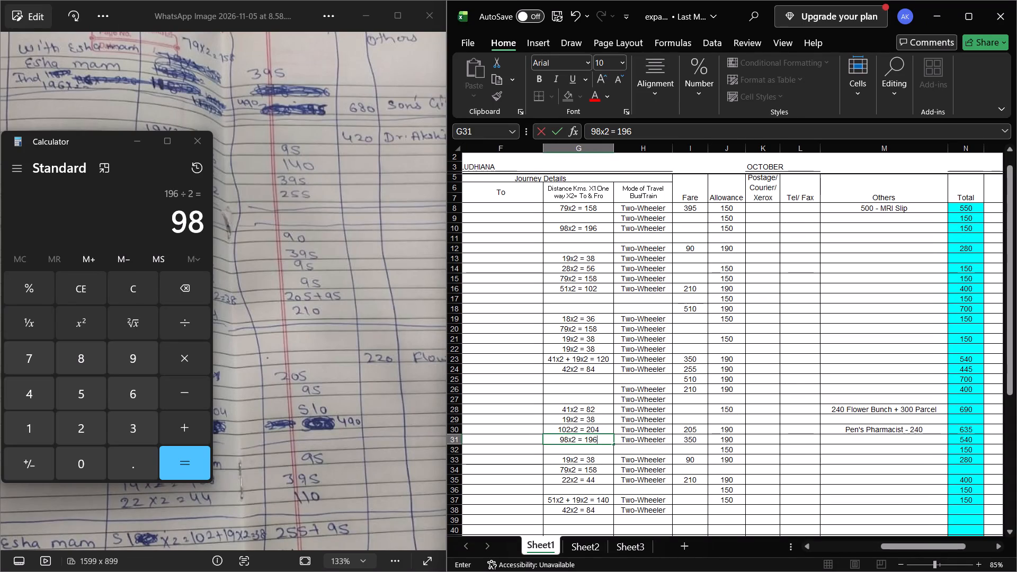
pyautogui.click(702, 232)
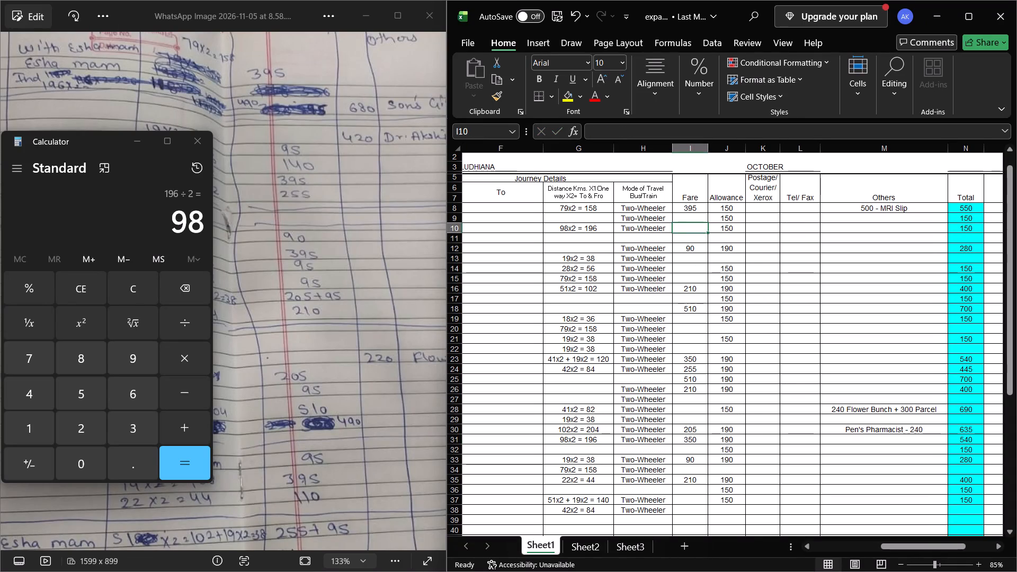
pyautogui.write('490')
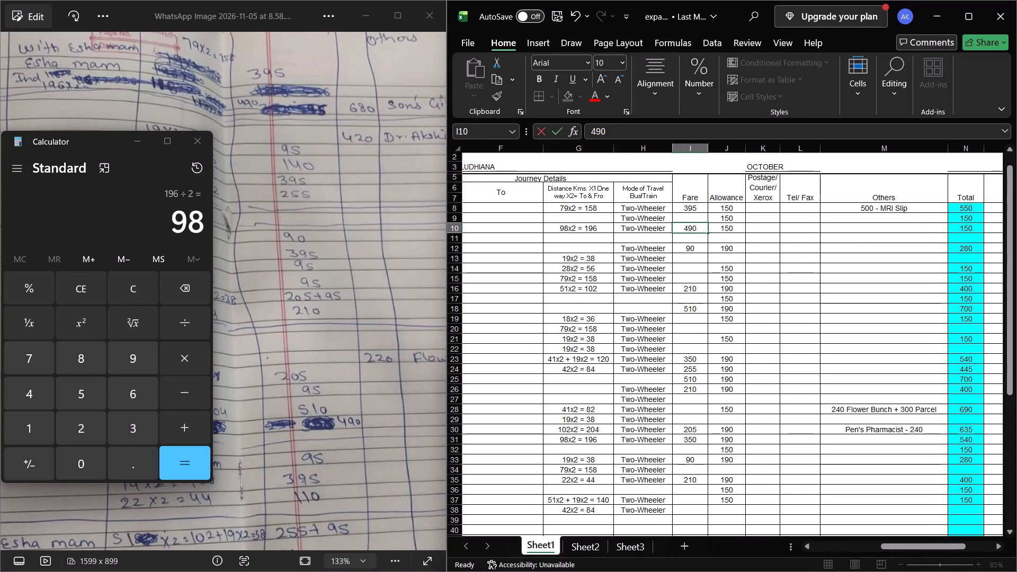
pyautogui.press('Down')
# Clear the fare for K.K + Civil + CMC in row 12.
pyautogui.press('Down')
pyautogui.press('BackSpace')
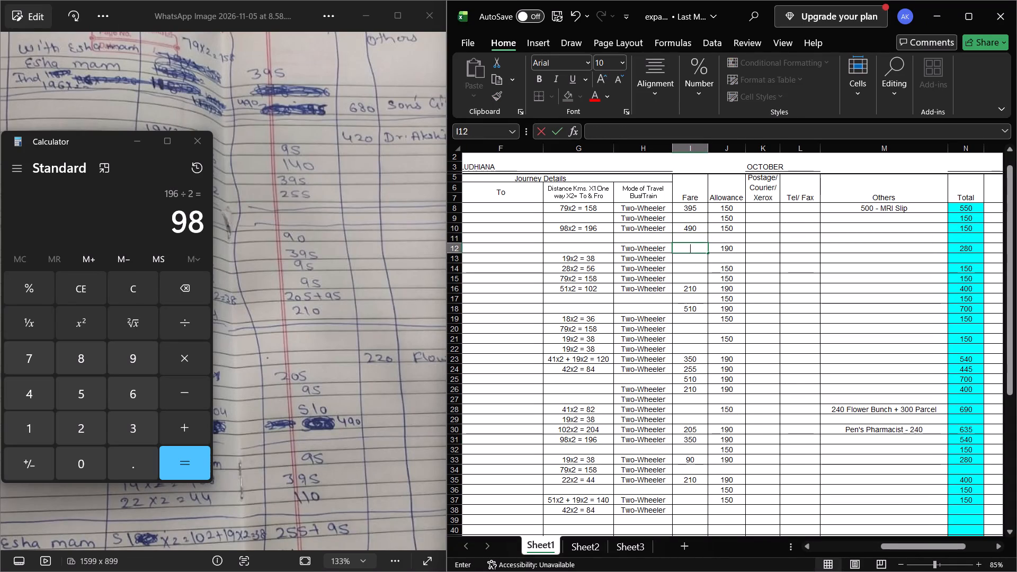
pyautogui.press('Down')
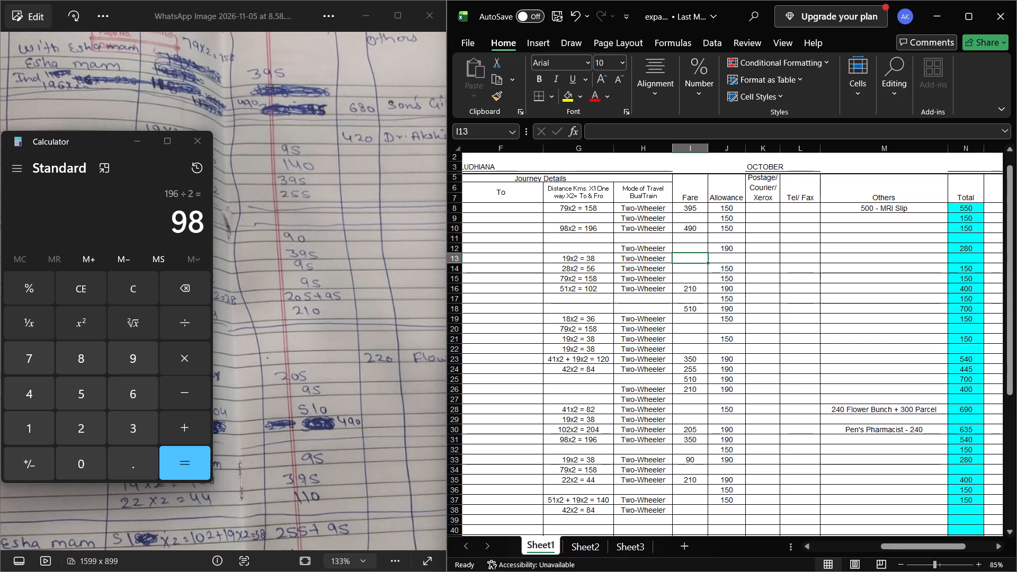
# In the Excel sheet, enter fares of 95, 140, 395 and 255 in rows 13 to 16.
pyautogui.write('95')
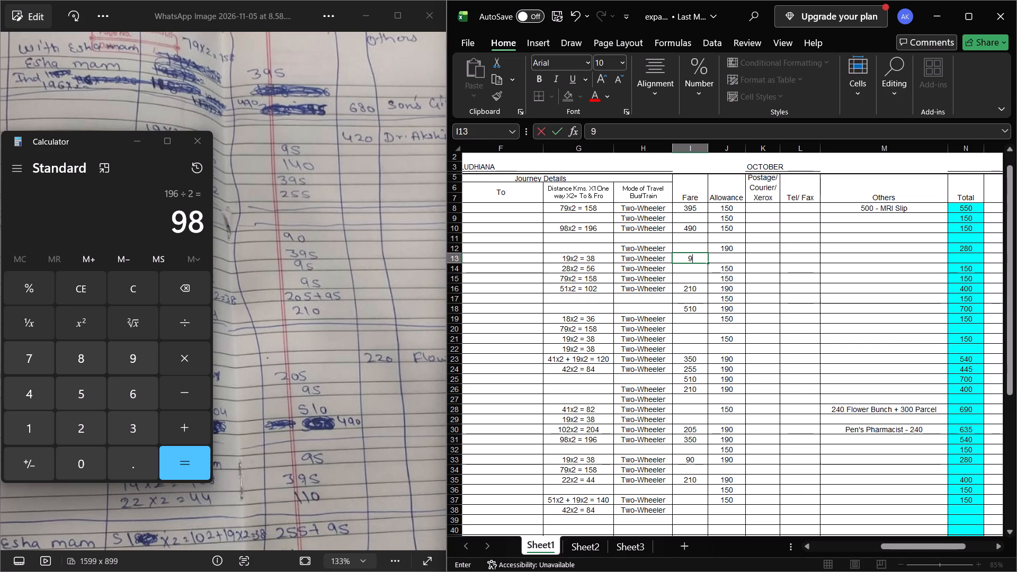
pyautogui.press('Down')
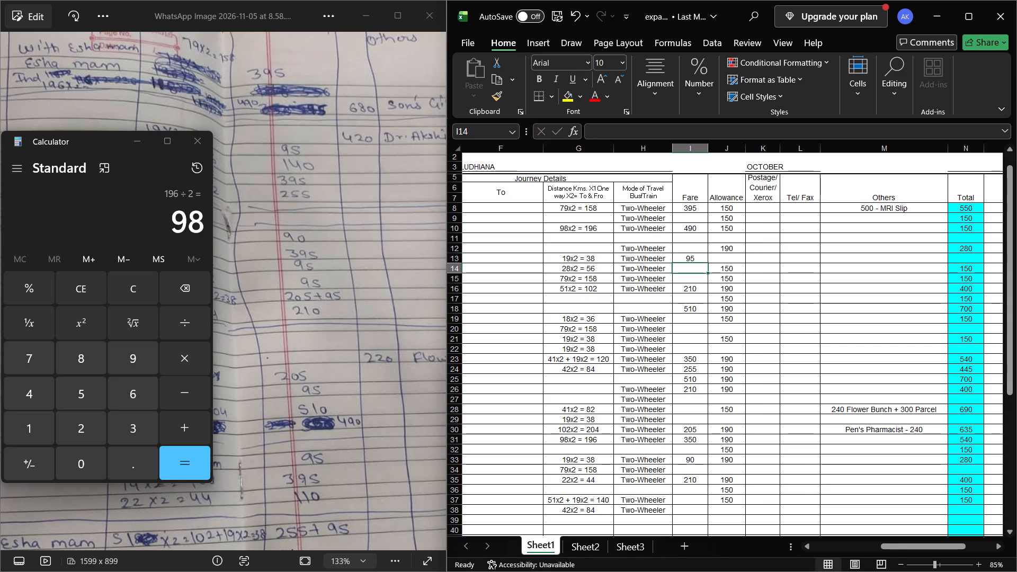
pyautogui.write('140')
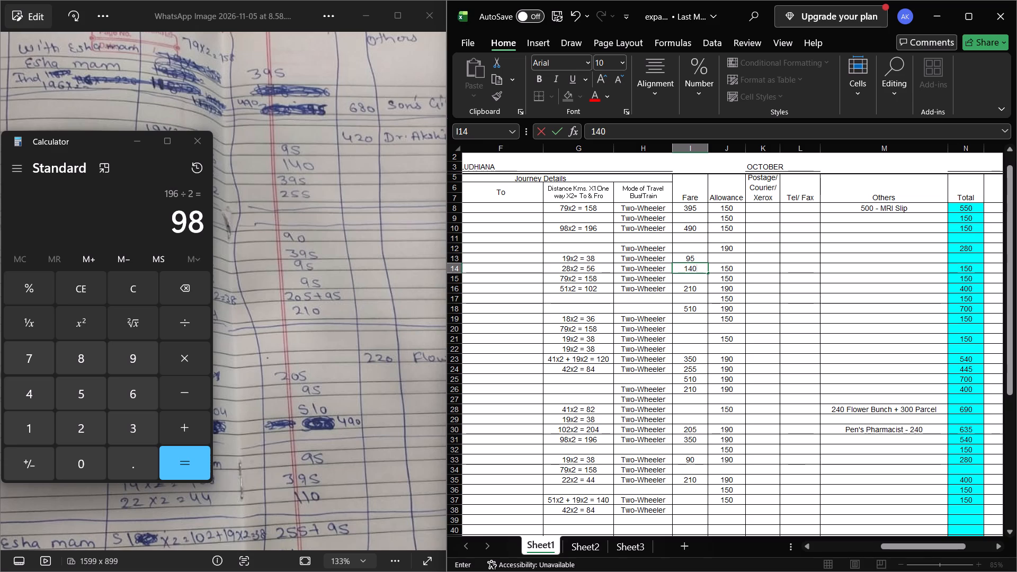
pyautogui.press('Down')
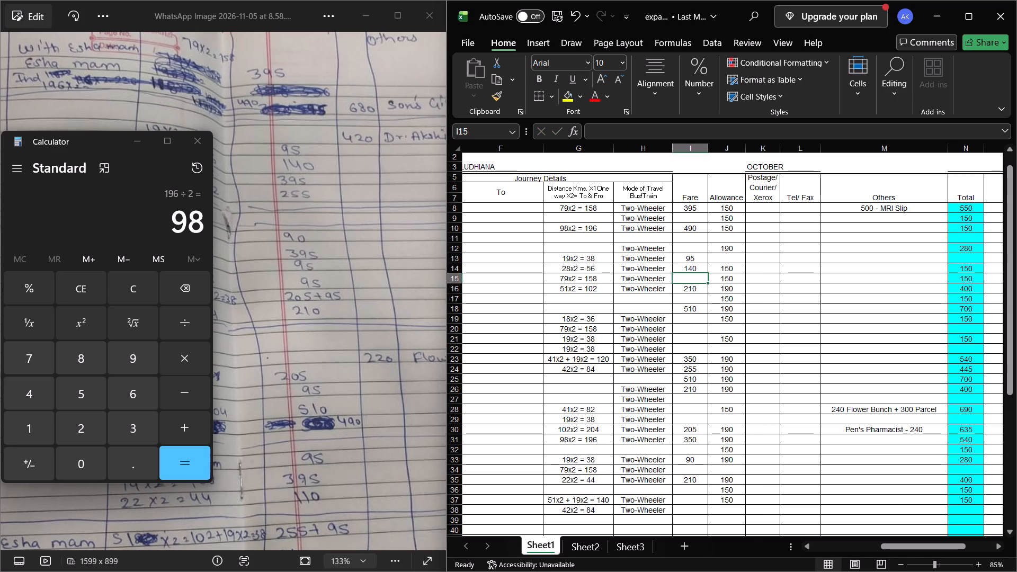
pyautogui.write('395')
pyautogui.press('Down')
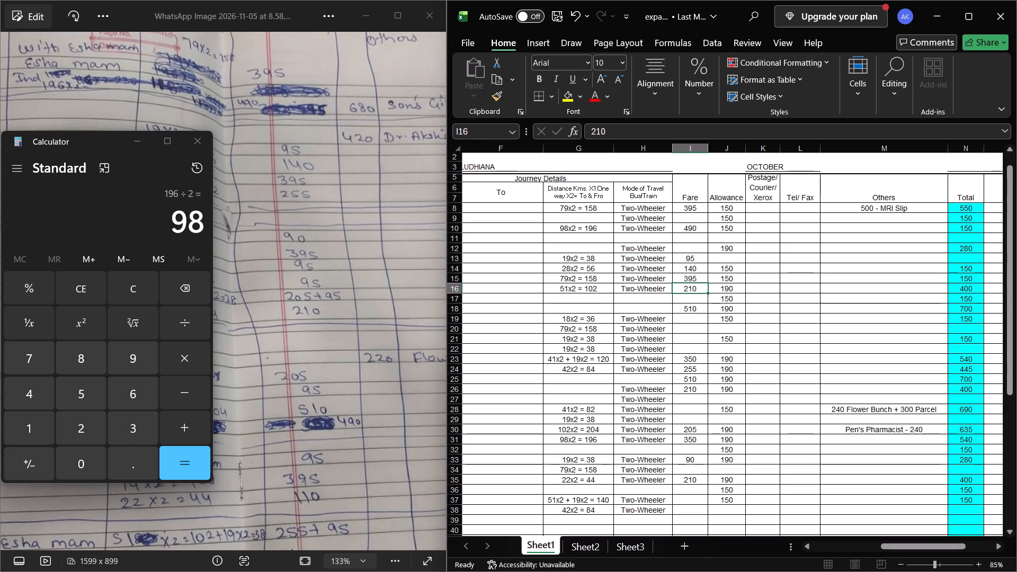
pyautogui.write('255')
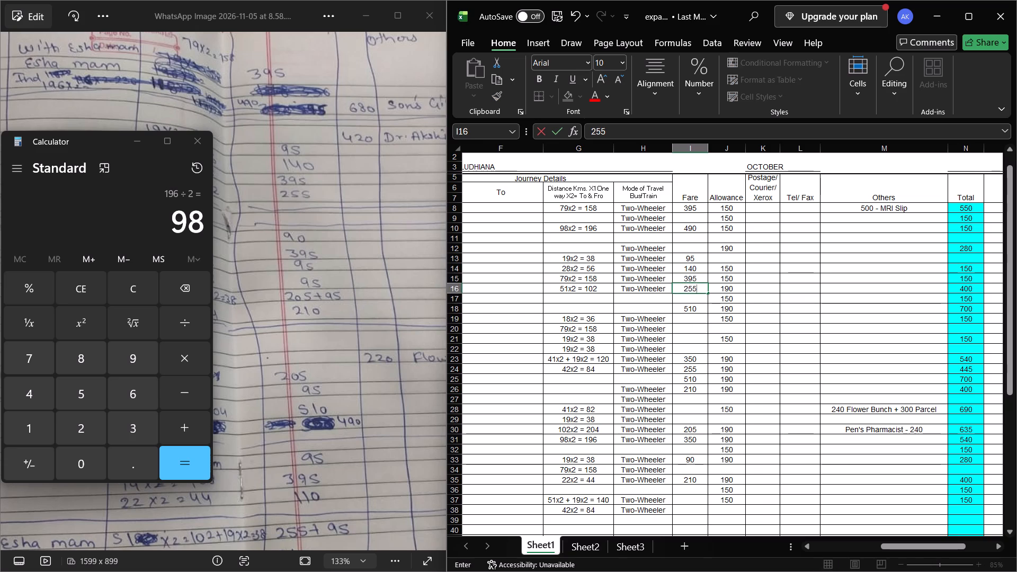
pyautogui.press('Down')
# Clear the fare for Sunday in row 18.
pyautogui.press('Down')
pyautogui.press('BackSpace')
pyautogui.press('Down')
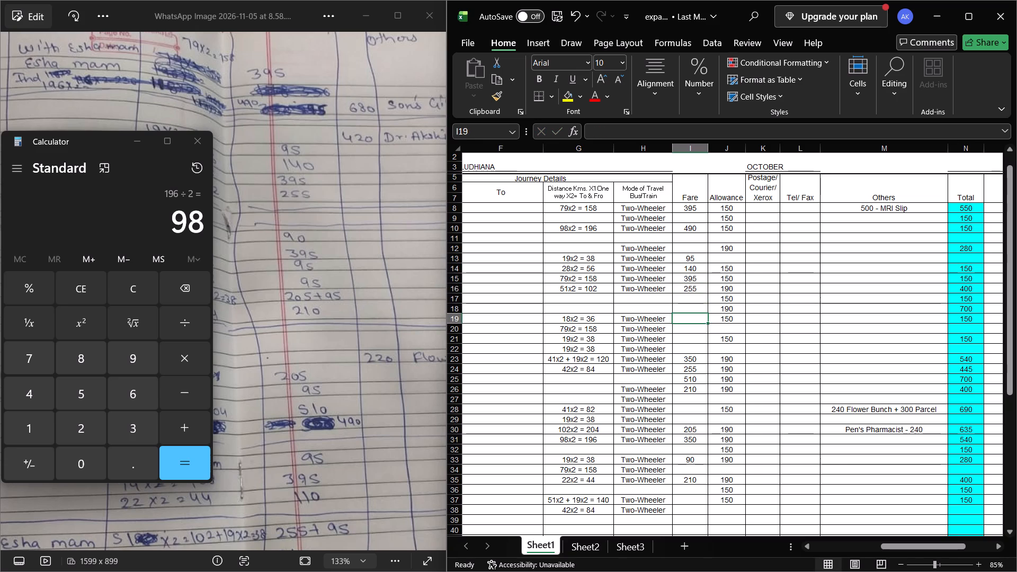
# Enter fares of 90, 395, 95 and 95 in rows 19 to 22.
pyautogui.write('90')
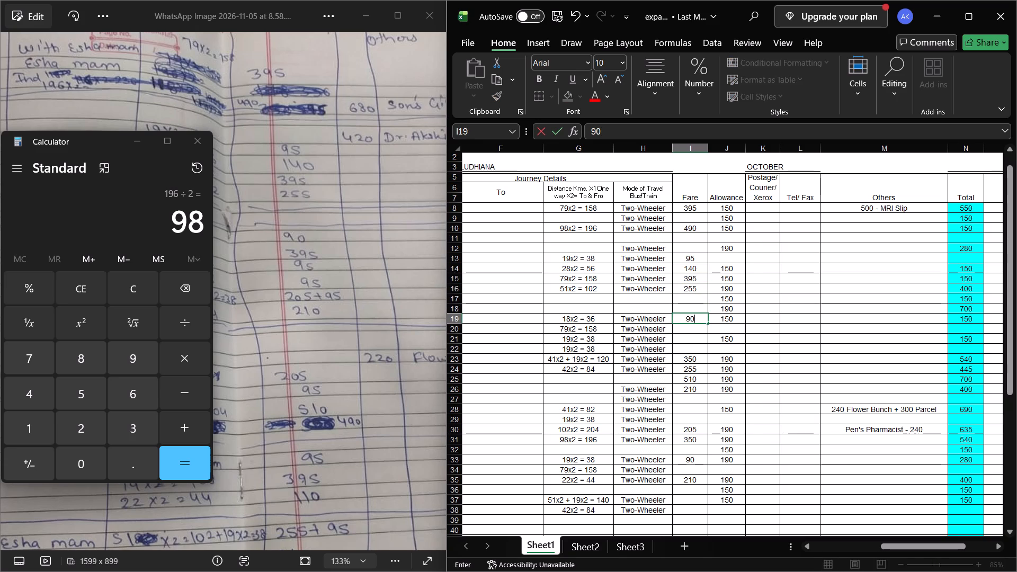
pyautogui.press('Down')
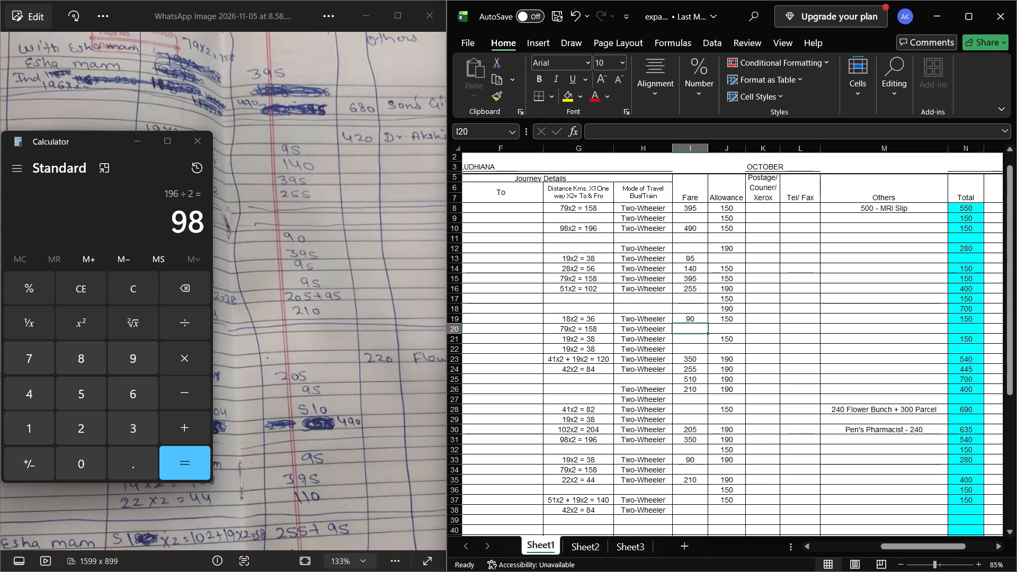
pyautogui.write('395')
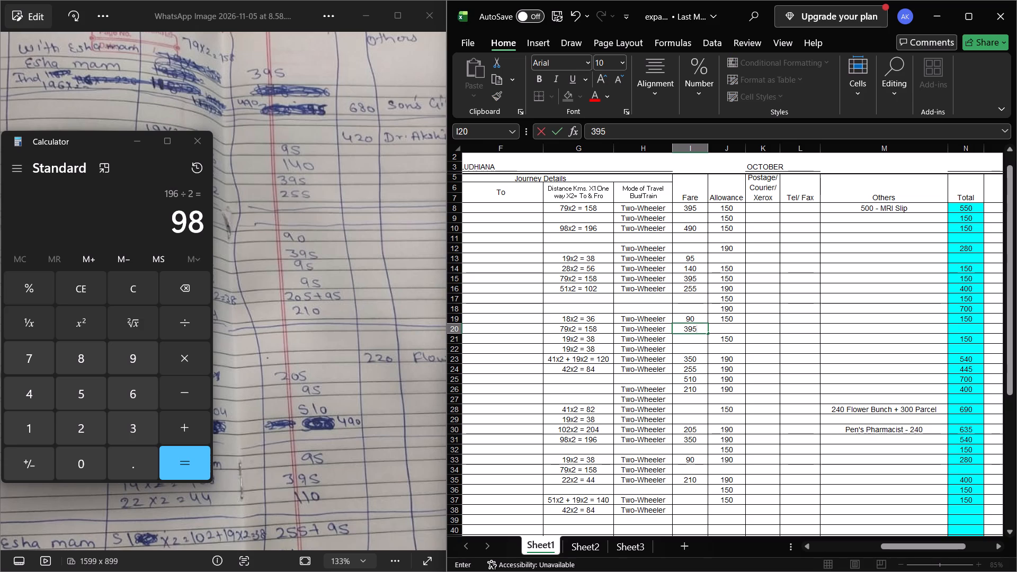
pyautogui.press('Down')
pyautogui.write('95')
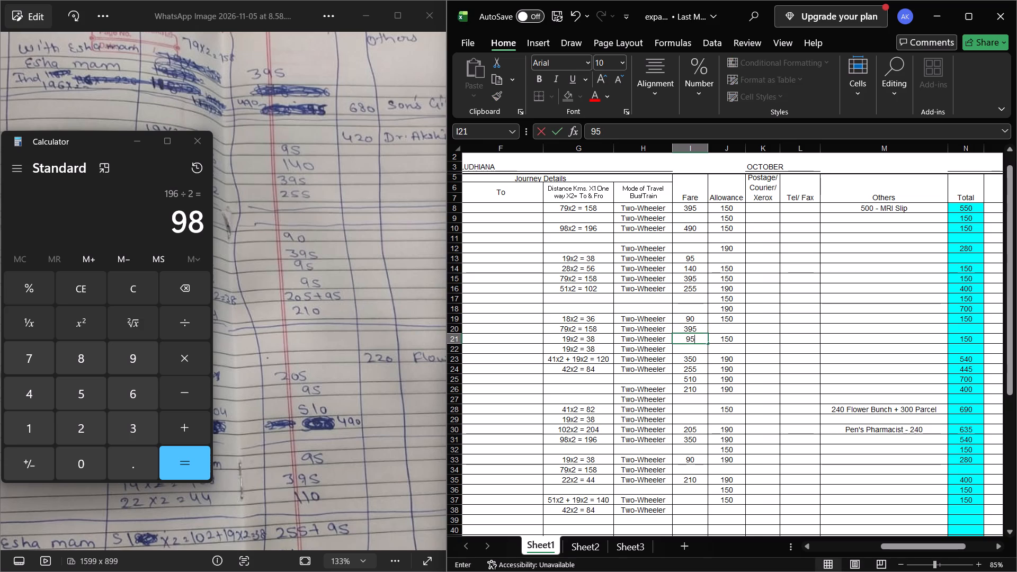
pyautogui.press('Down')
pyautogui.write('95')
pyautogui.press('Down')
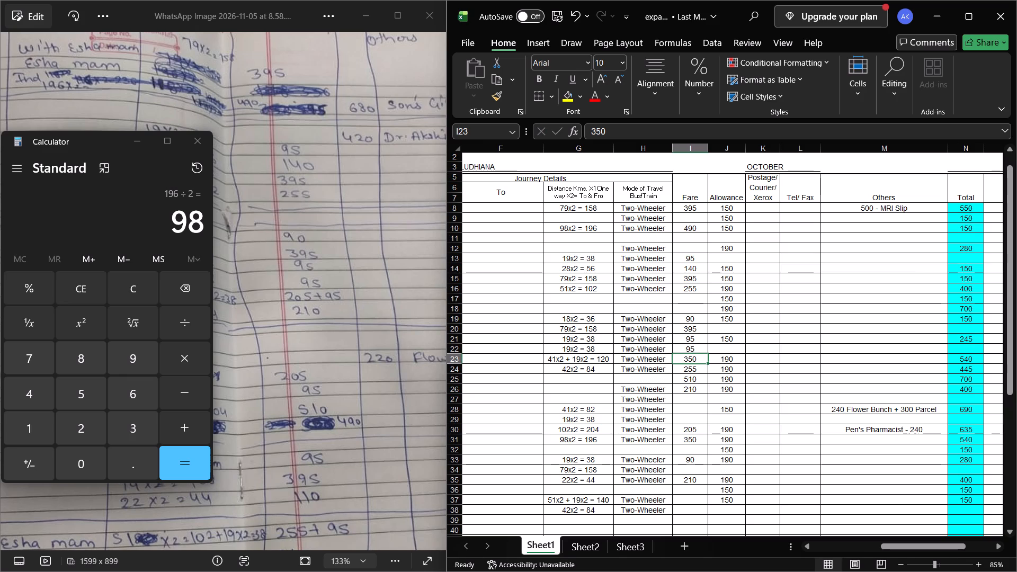
# Replace the fares for Jagraon + Hambran in row 23 with 295 and Raikot in row 24 with 210.
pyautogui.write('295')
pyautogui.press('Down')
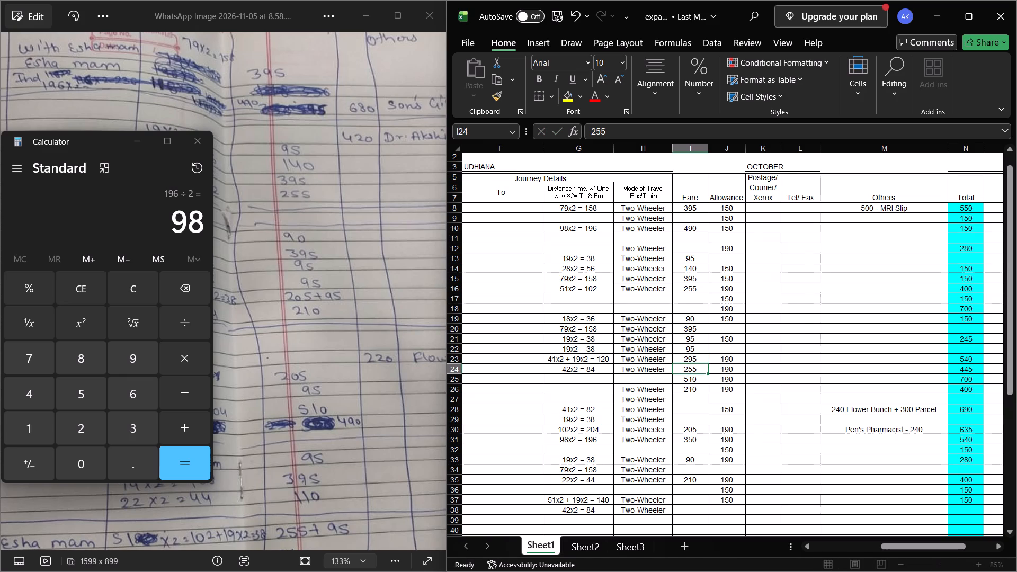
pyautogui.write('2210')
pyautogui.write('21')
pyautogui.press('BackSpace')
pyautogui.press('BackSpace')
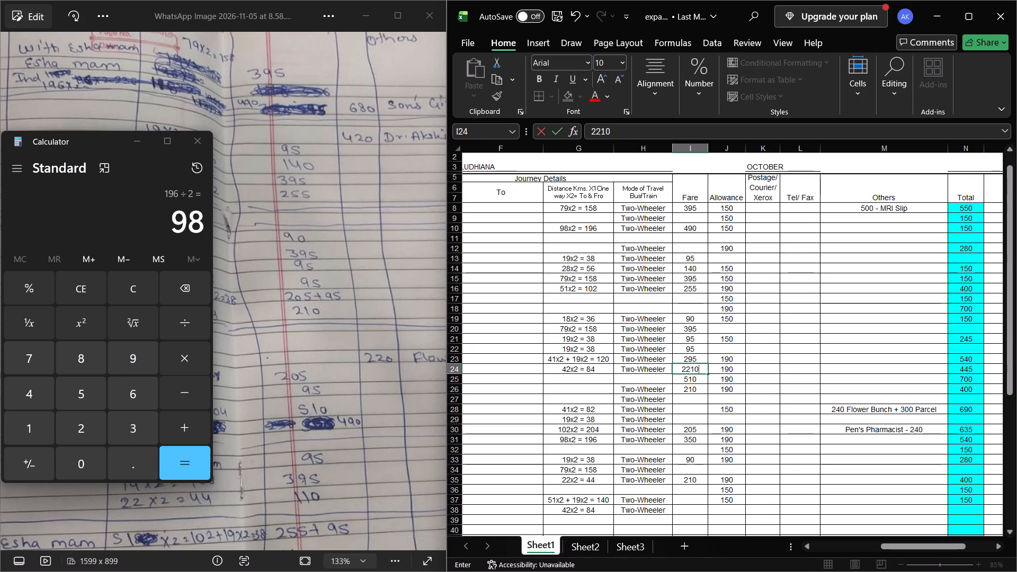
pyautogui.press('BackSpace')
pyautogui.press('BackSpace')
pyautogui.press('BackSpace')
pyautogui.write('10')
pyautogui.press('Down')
# Clear the fares for Sunday in row 25 and CMC + Orison + K.K. in row 26.
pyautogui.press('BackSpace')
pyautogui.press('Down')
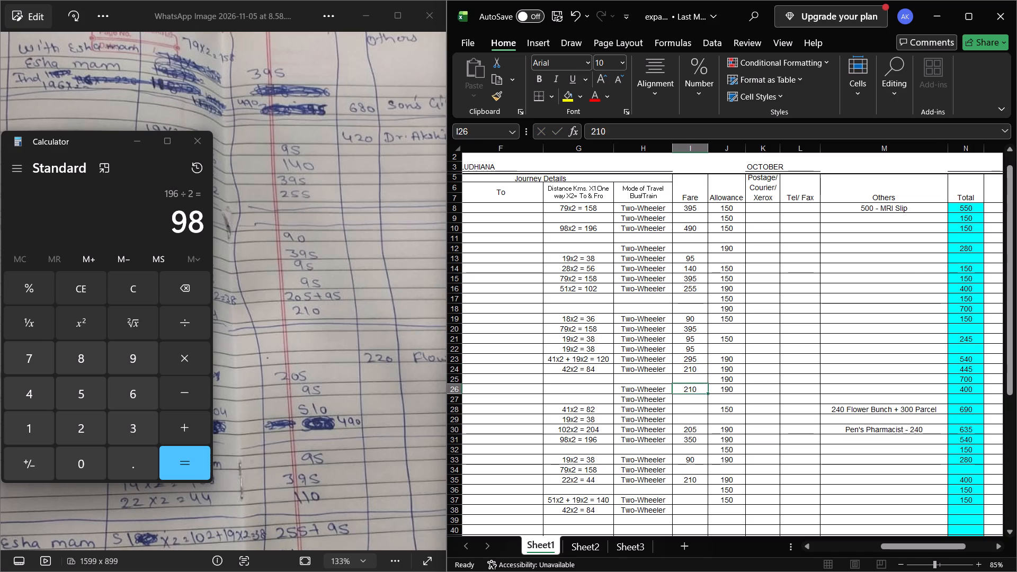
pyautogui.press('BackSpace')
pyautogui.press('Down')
# Enter fares of 205, 95, 510 and 490 in rows 28 to 31.
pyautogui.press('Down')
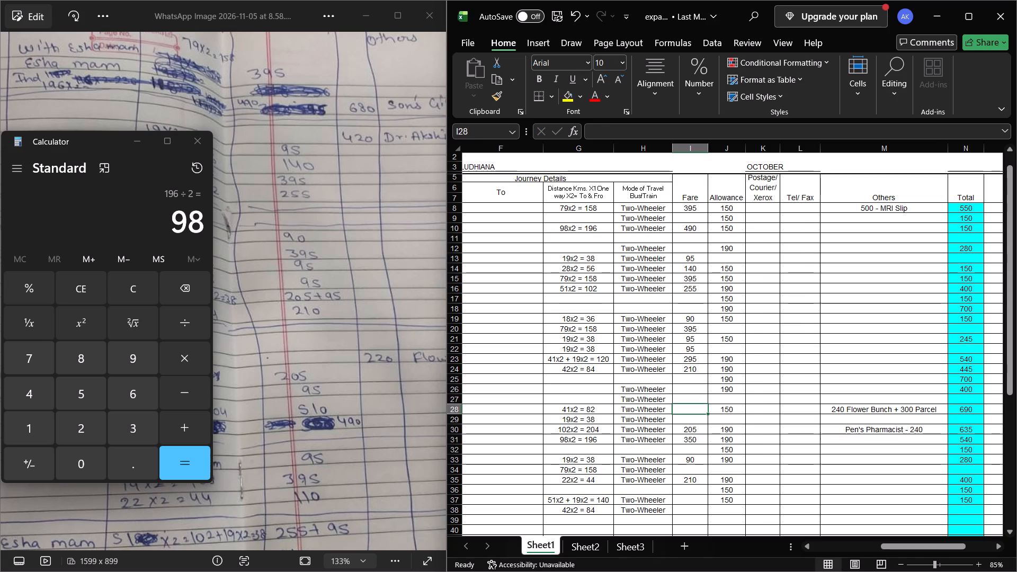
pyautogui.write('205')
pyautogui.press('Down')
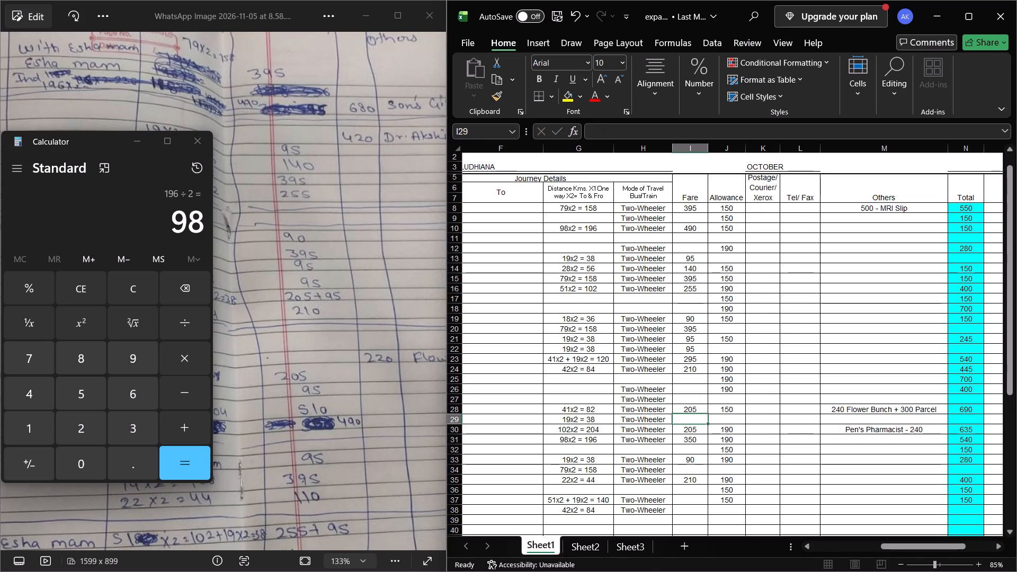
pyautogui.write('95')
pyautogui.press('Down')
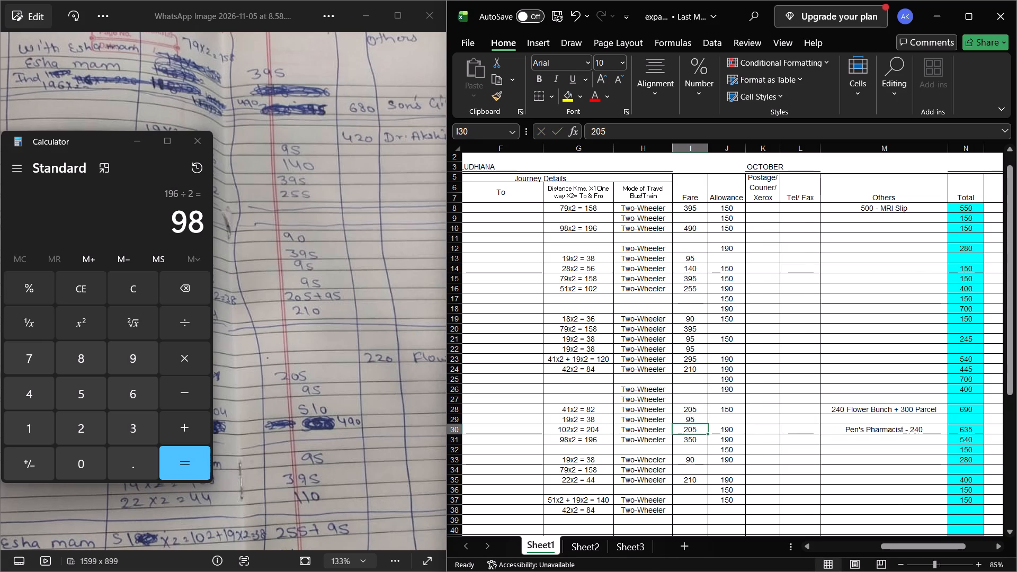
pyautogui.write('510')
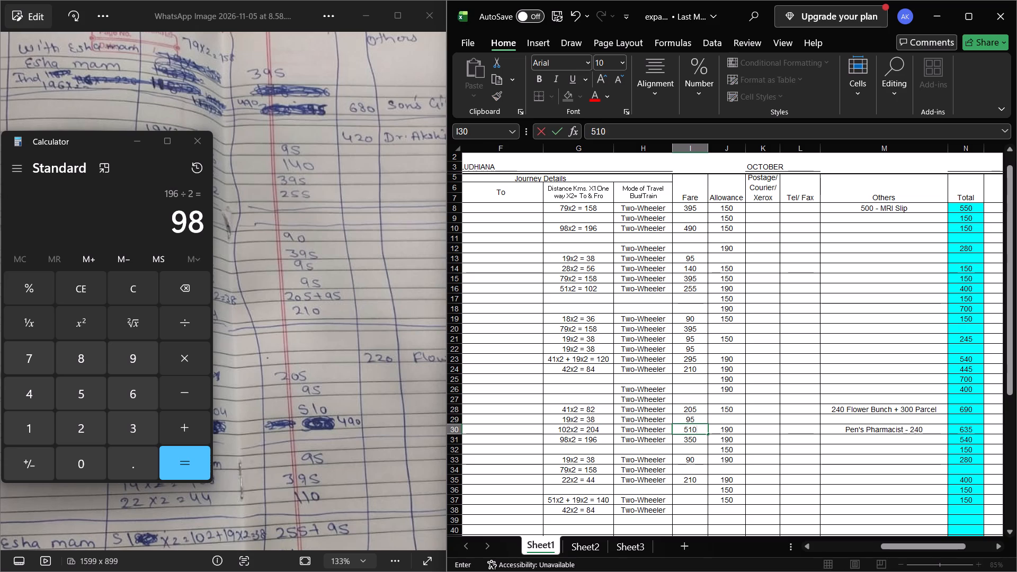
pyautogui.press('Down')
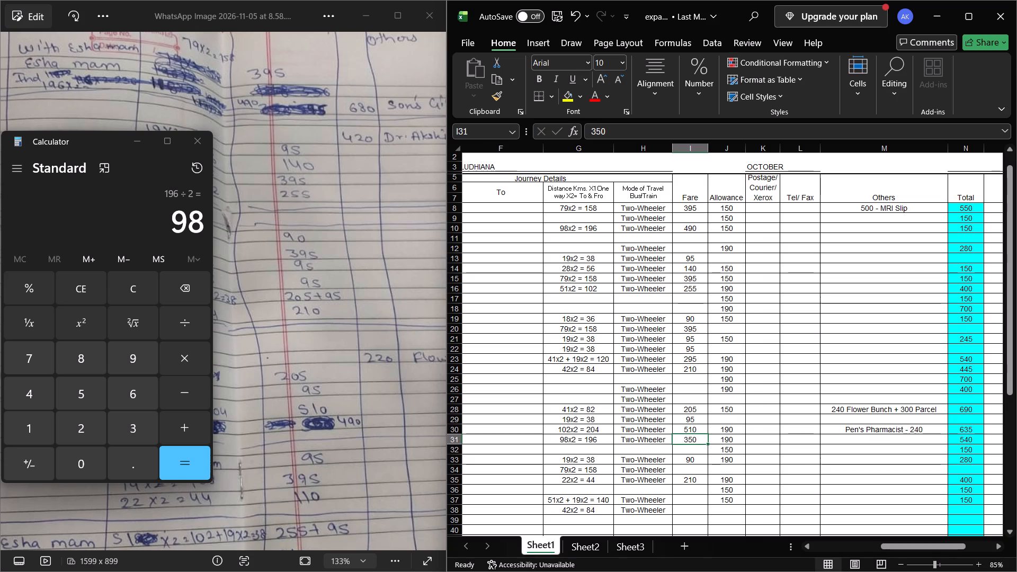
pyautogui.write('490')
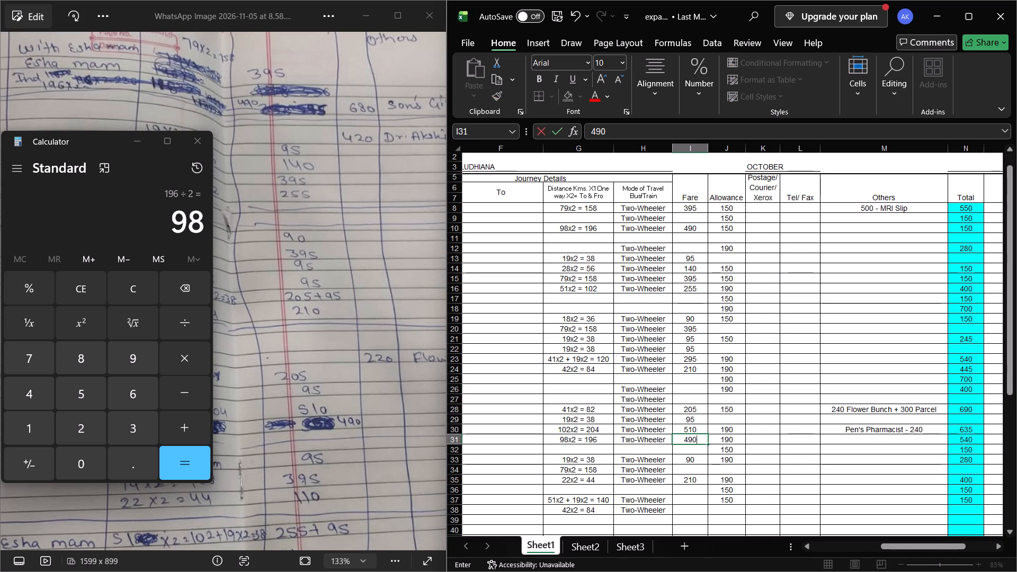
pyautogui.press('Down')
# Enter fares of 95, 395 and 110 in rows 33 to 35.
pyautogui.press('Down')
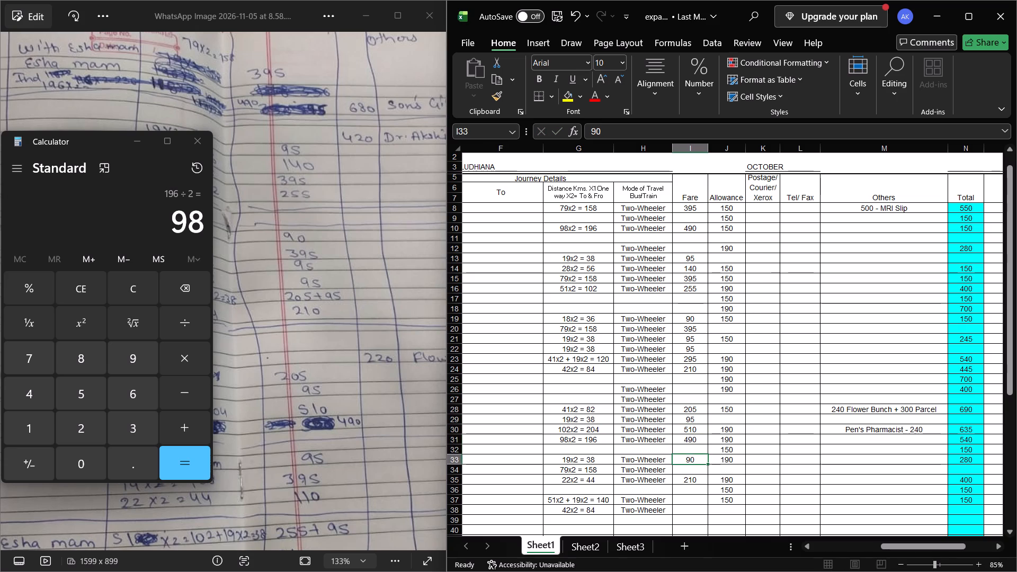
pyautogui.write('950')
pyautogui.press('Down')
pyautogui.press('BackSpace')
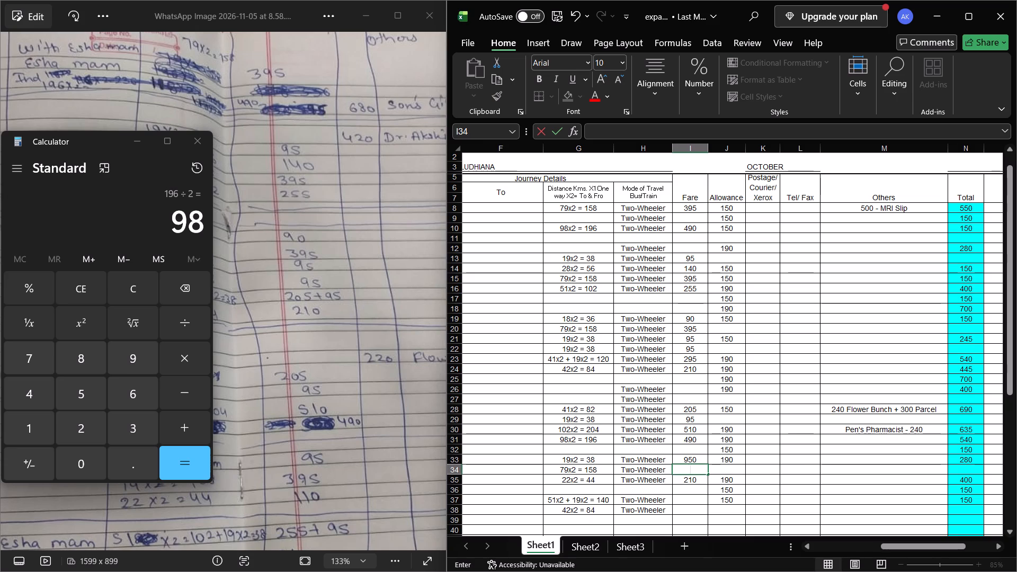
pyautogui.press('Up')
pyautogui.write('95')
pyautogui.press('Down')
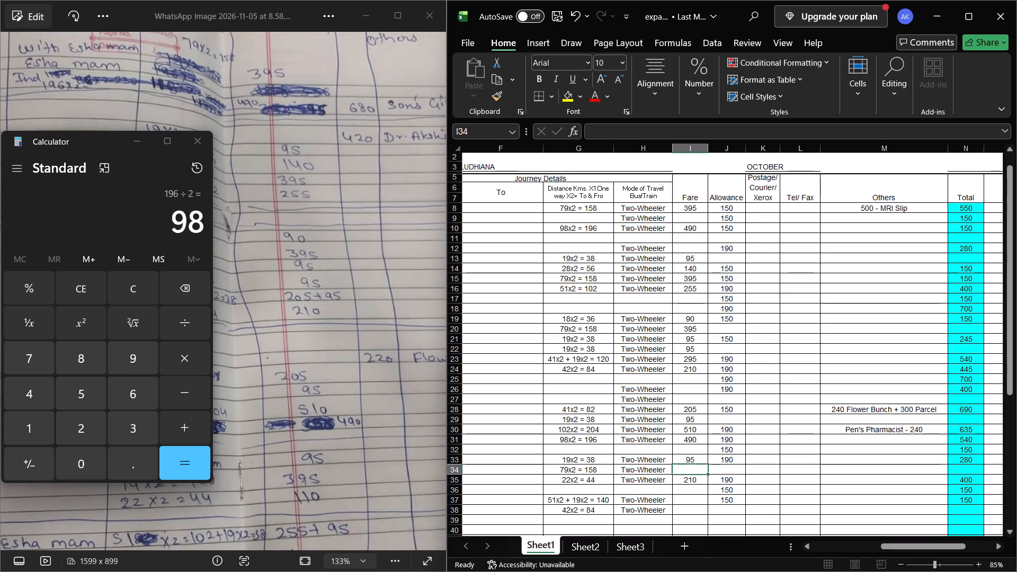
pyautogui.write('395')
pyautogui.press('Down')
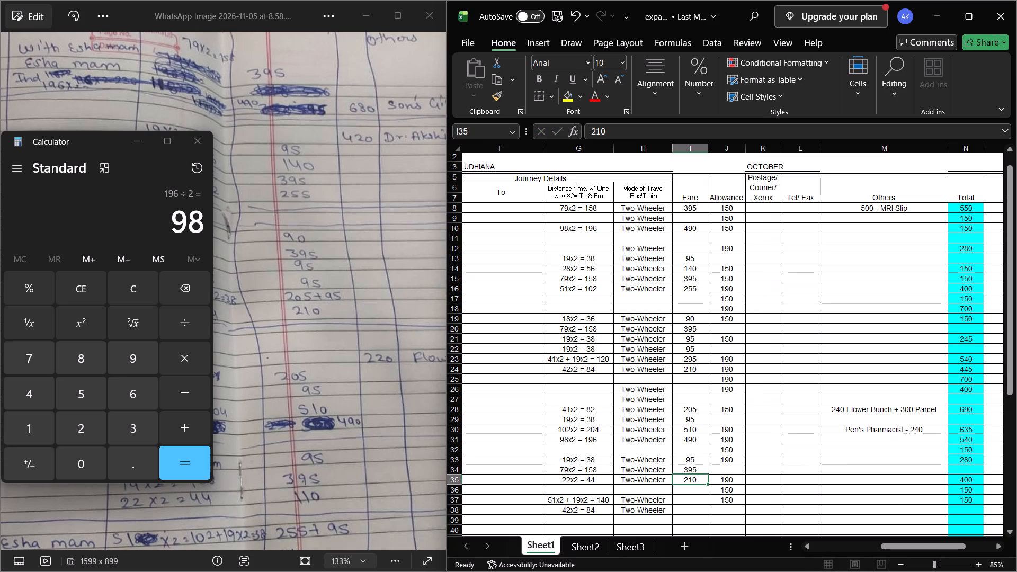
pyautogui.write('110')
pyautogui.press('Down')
# Switch to Calculator and add 255 + 95 for the Khanna + Hambran fare in row 37.
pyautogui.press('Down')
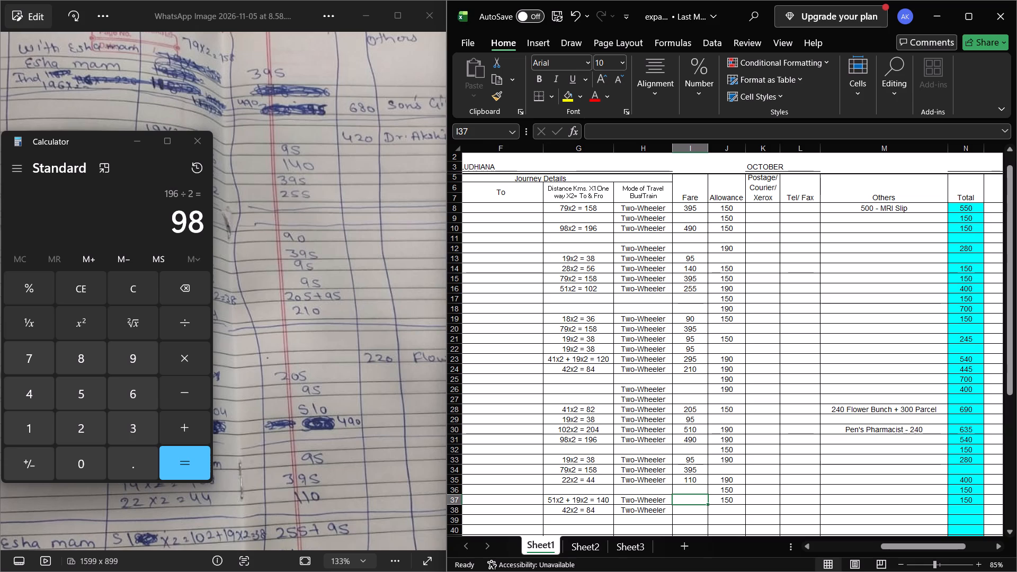
pyautogui.click(82, 296)
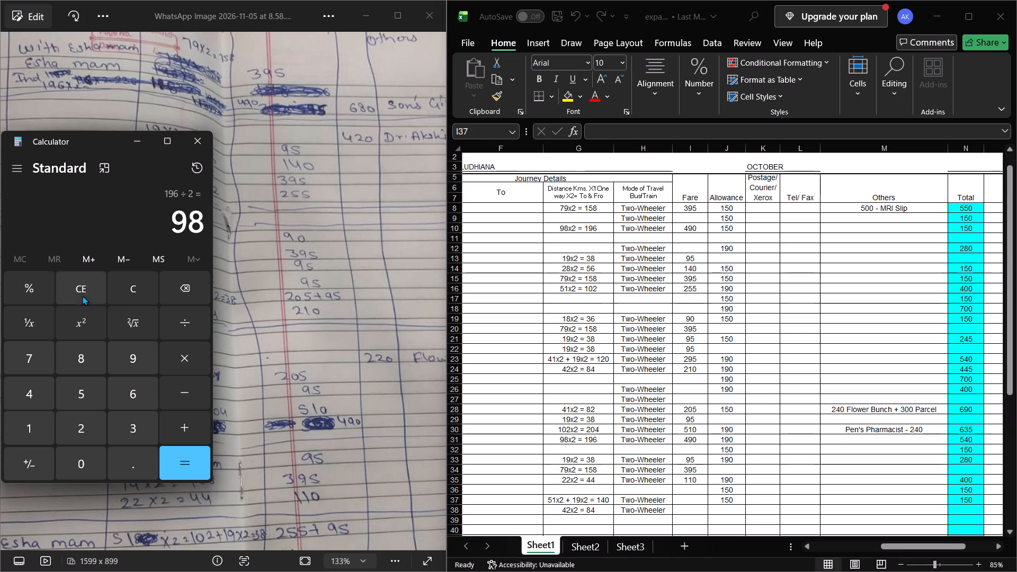
pyautogui.write('255')
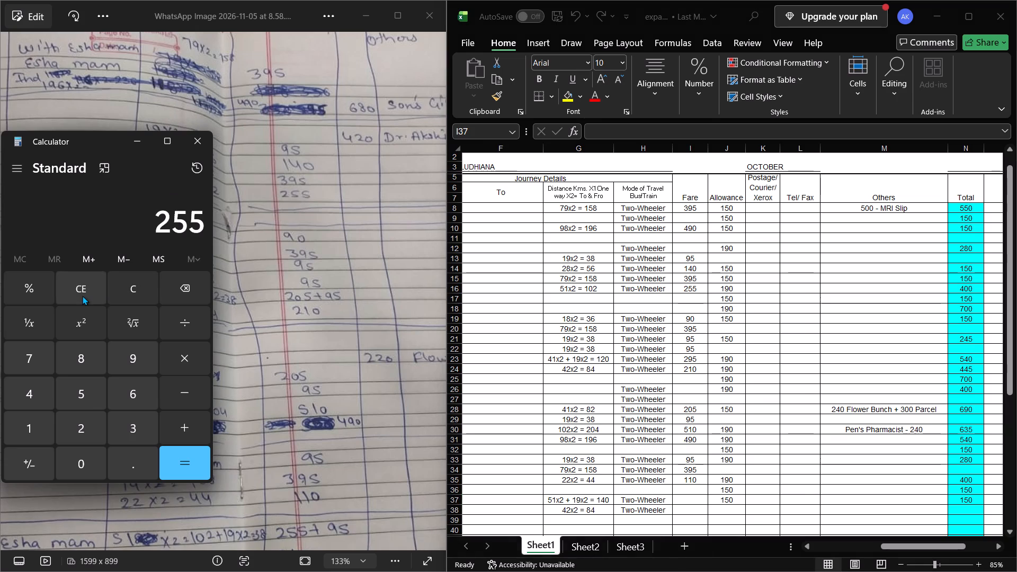
pyautogui.write('+95')
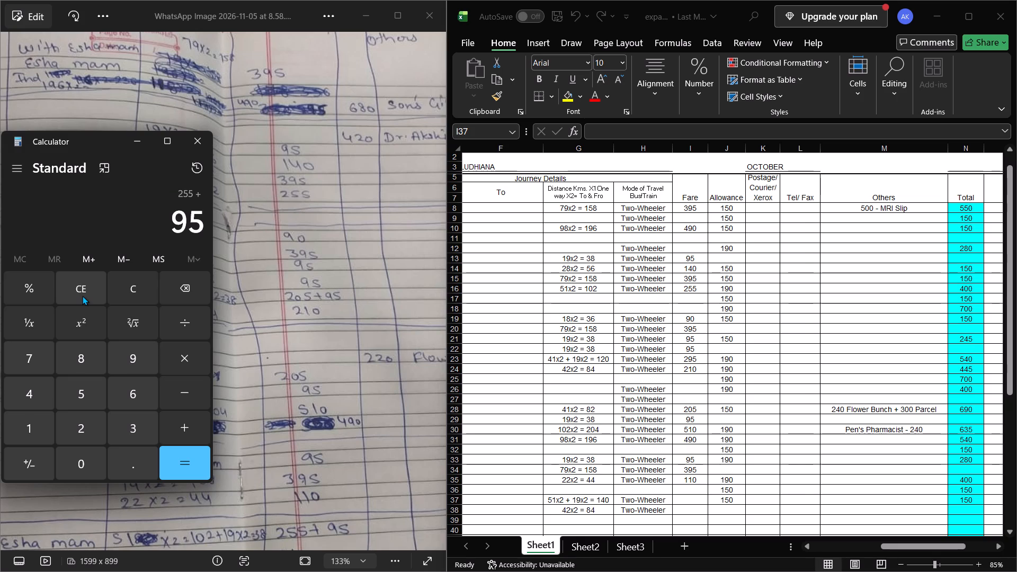
pyautogui.press('Return')
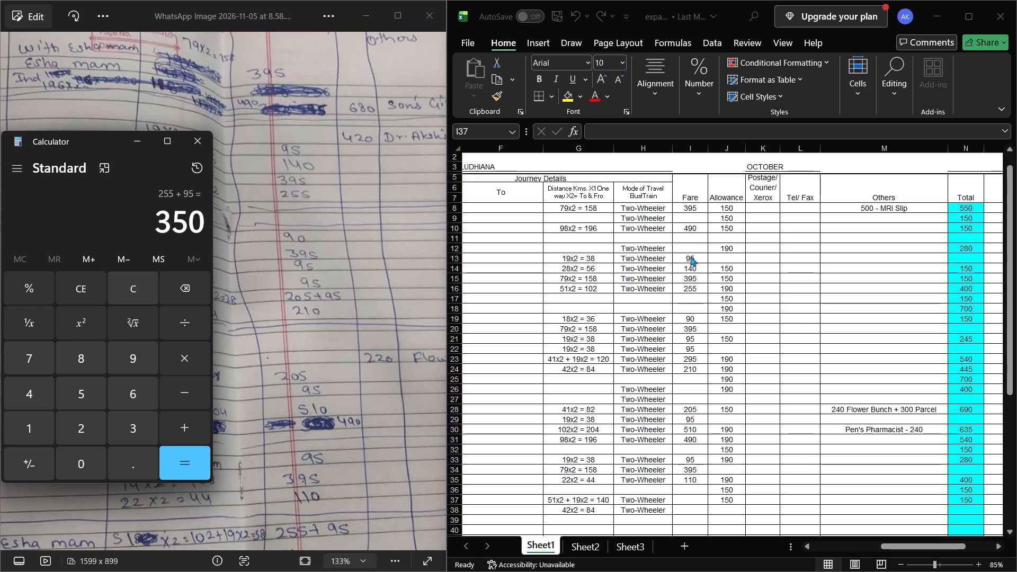
# Check the sheet's places worked and distances against the entries in the Fare column.
pyautogui.hscroll(5, 690, 256)
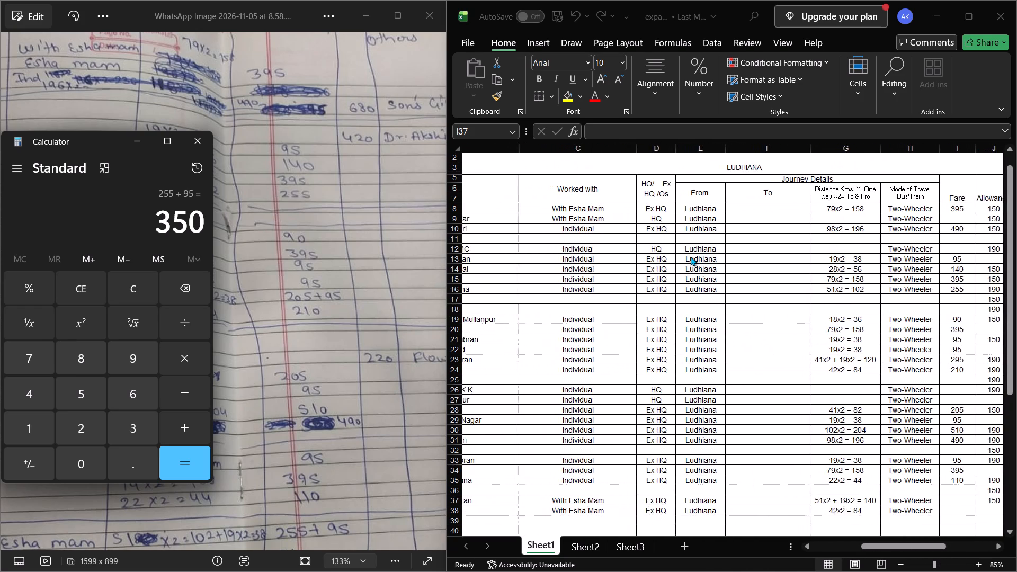
pyautogui.hscroll(2, 690, 256)
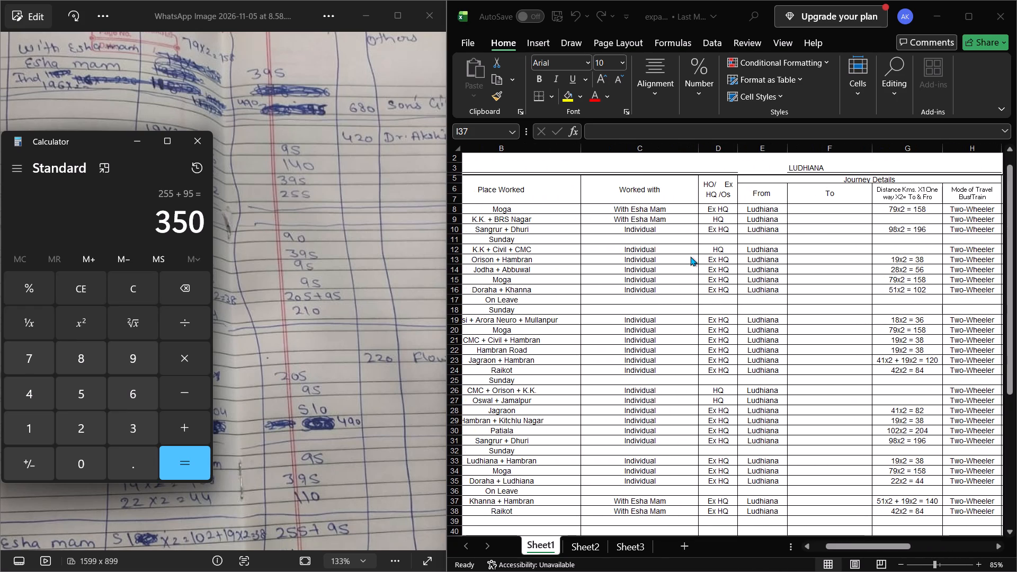
pyautogui.hscroll(-1, 690, 256)
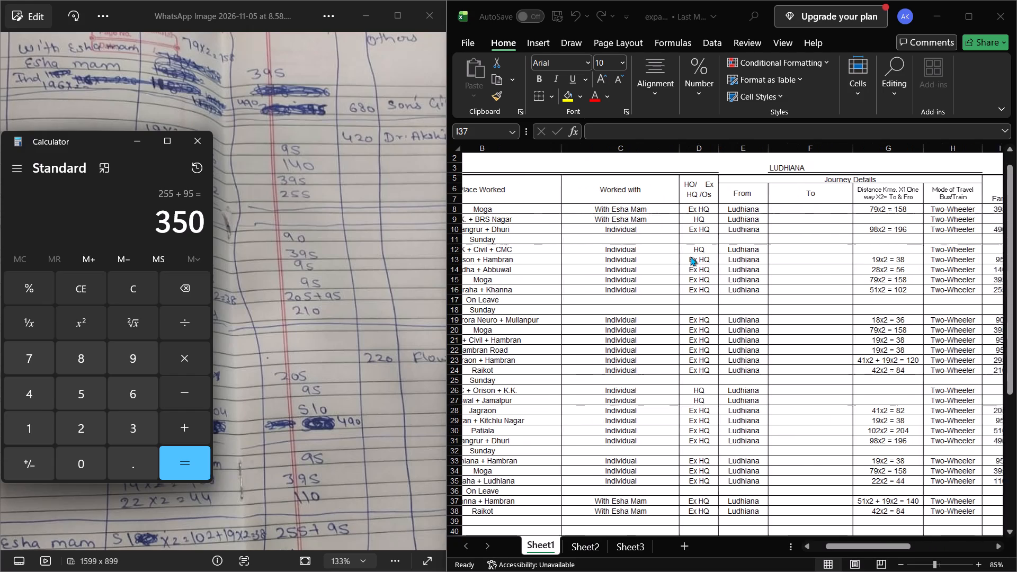
pyautogui.hscroll(-2, 690, 256)
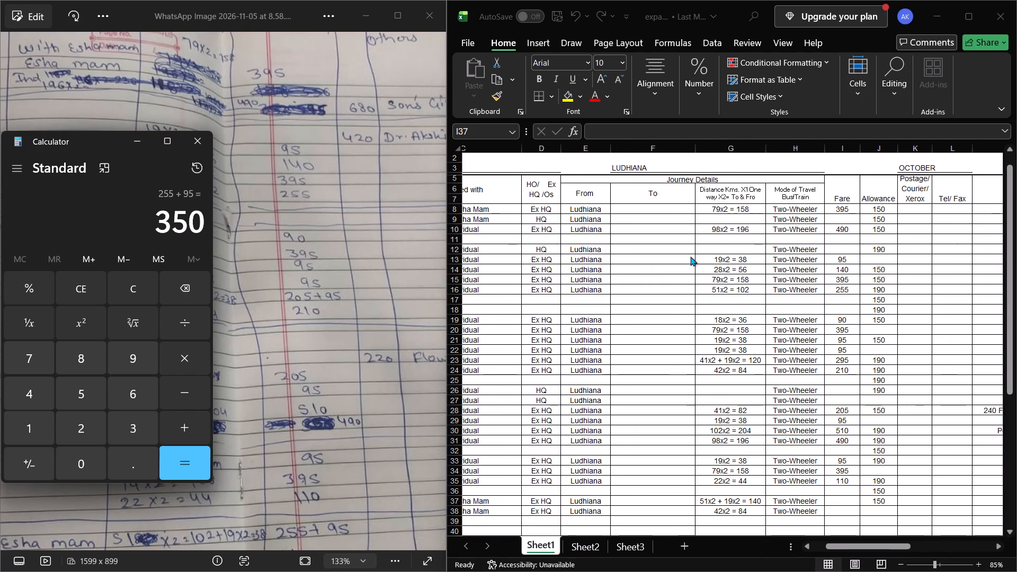
pyautogui.hscroll(-1, 690, 256)
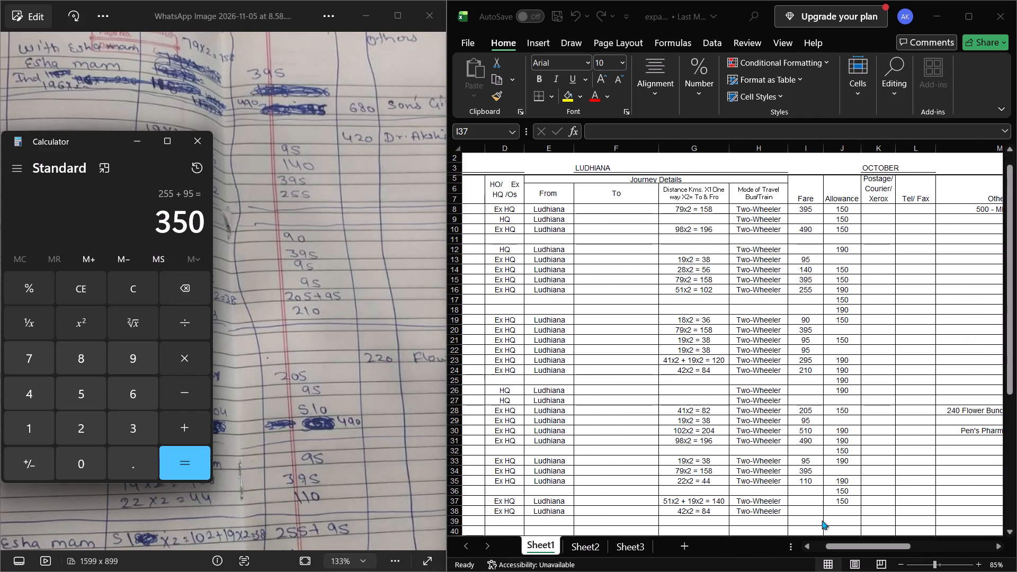
# Enter fares of 350 and 210 in rows 37 and 38.
pyautogui.click(808, 501)
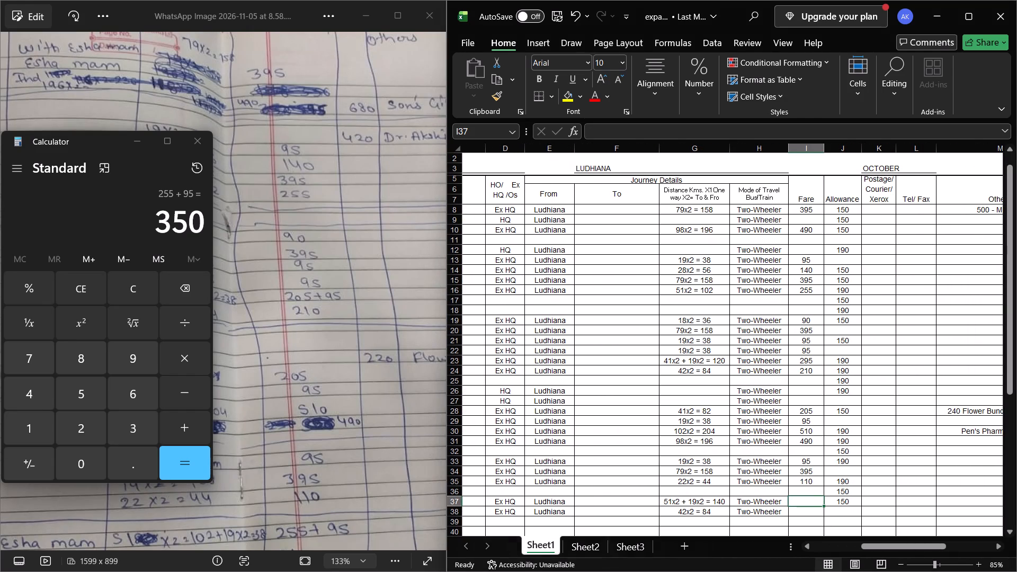
pyautogui.write('350')
pyautogui.press('Down')
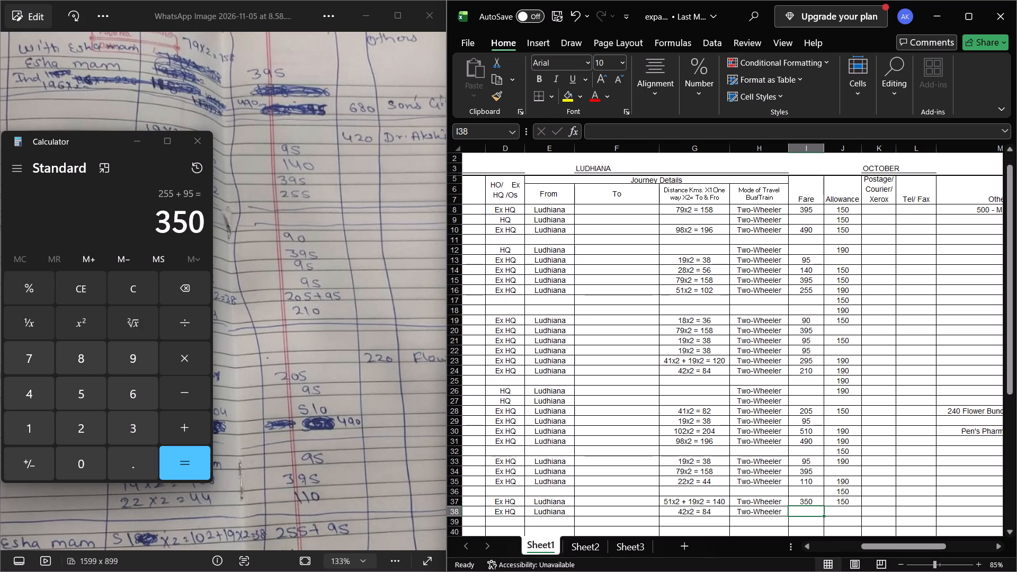
pyautogui.write('210')
# Bring the notebook's others column into view and clear the sheet's Others entries in rows 8, 28 and 30.
pyautogui.scroll(-1, 808, 501)
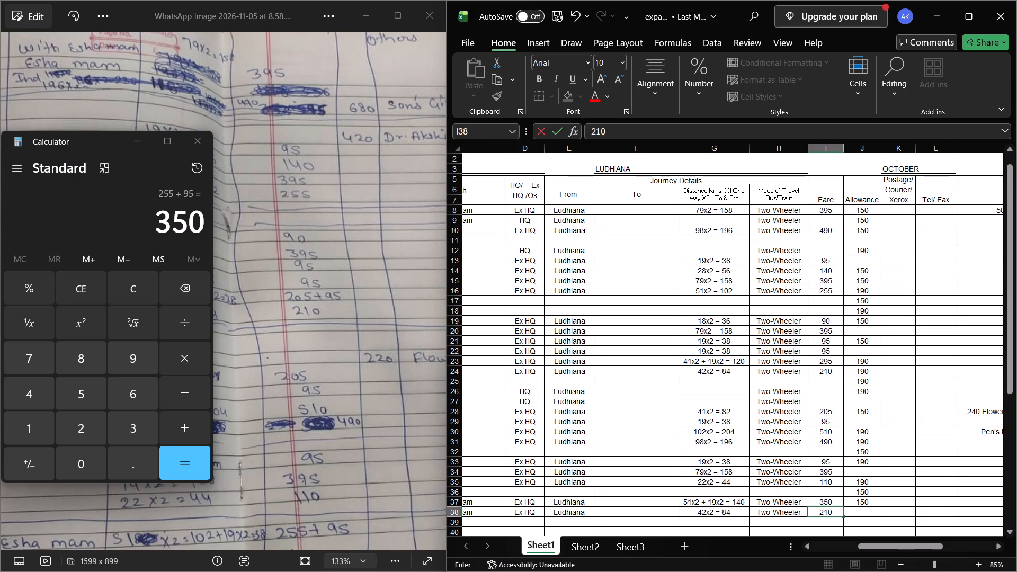
pyautogui.scroll(-1, 370, 503)
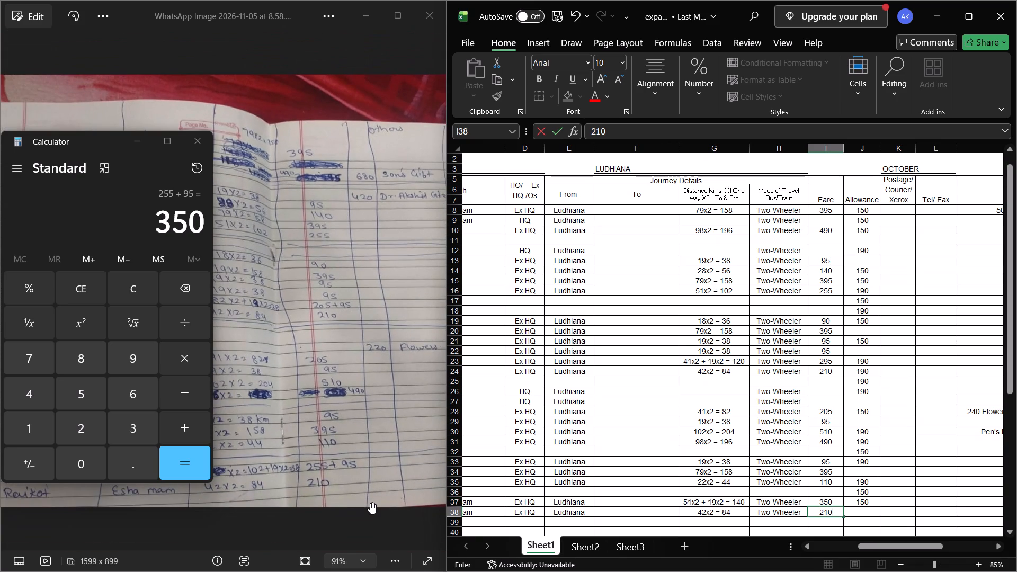
pyautogui.hscroll(-1, 370, 503)
pyautogui.moveTo(370, 503); pyautogui.dragTo(190, 503)
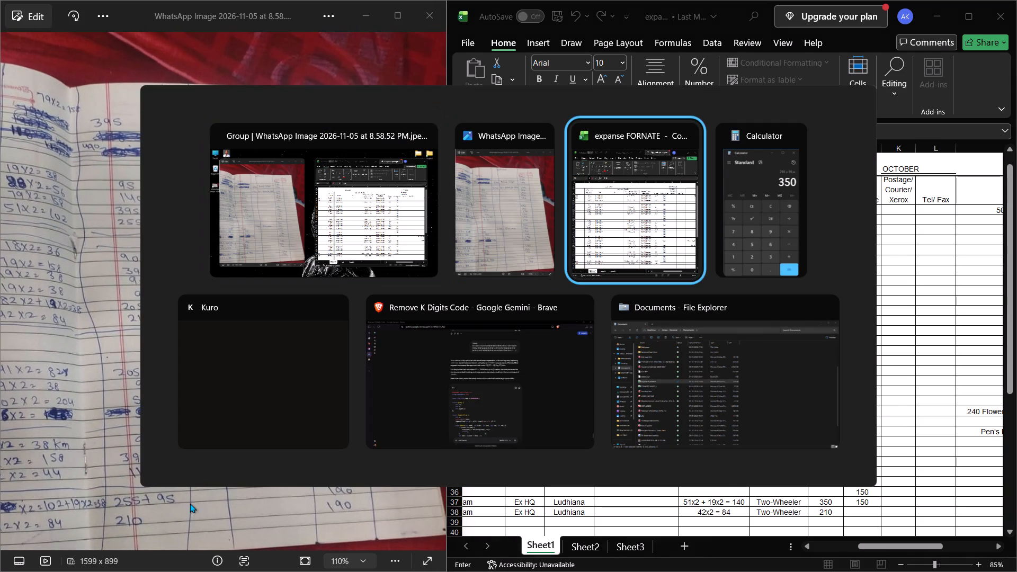
pyautogui.click(296, 418)
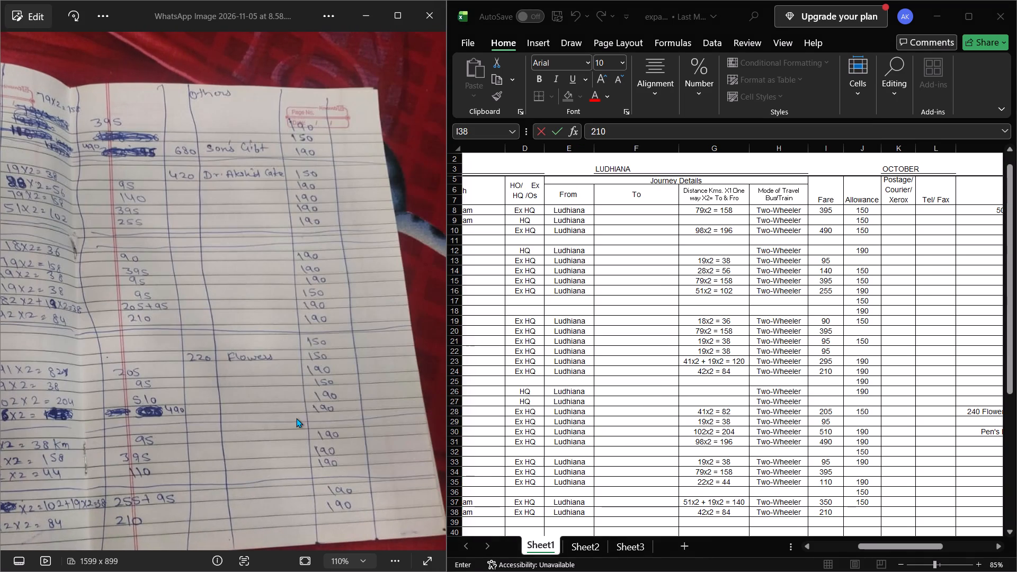
pyautogui.moveTo(335, 418); pyautogui.dragTo(392, 419)
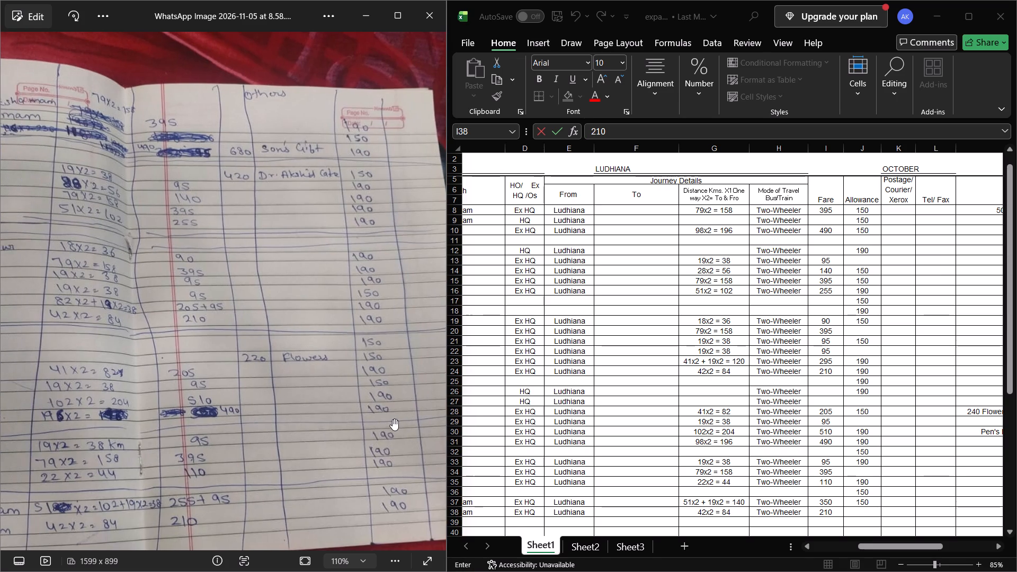
pyautogui.hscroll(-3, 918, 225)
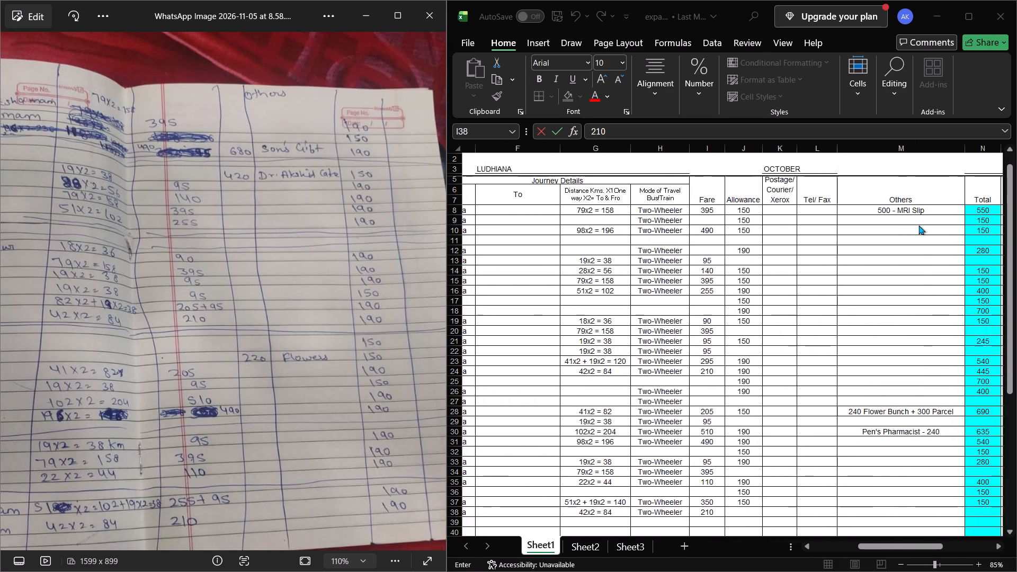
pyautogui.click(887, 213)
pyautogui.press('BackSpace')
pyautogui.press('Down')
pyautogui.press('Down')
pyautogui.press('Down')
pyautogui.press('Down')
pyautogui.press('Down')
pyautogui.press('Down')
pyautogui.press('Down')
pyautogui.press('Down')
pyautogui.press('Down')
pyautogui.press('Down')
pyautogui.press('Down')
pyautogui.press('Down')
pyautogui.press('Down')
pyautogui.press('Down')
pyautogui.press('Down')
pyautogui.press('Down')
pyautogui.press('Down')
pyautogui.press('Down')
pyautogui.press('Down')
pyautogui.press('Down')
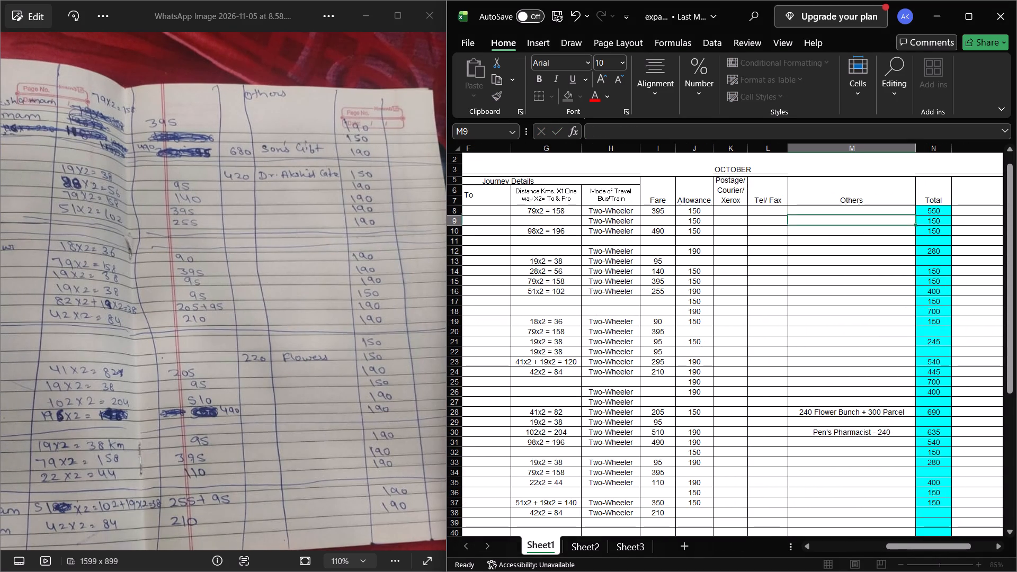
pyautogui.press('BackSpace')
pyautogui.press('Down')
pyautogui.press('Down')
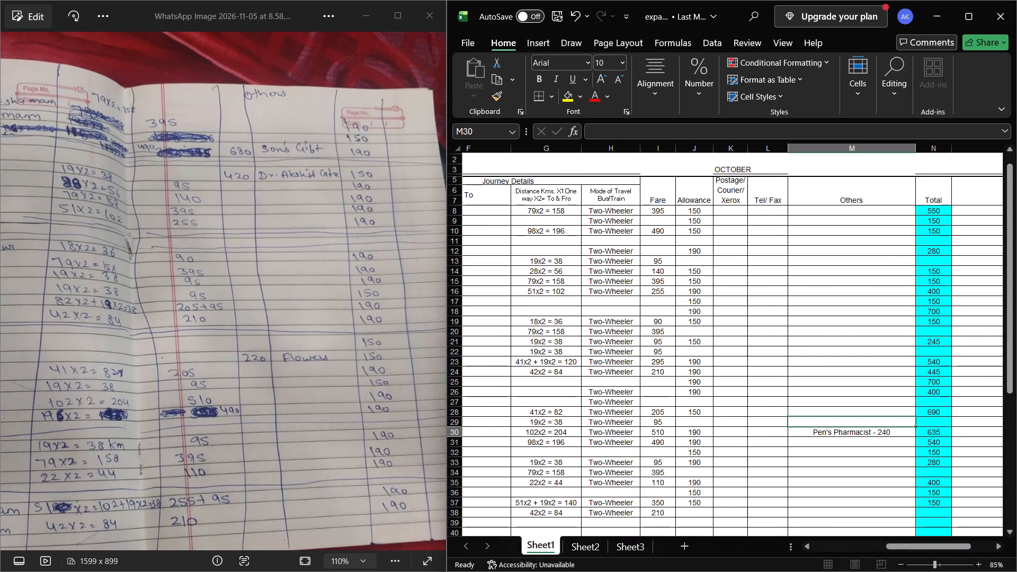
pyautogui.press('BackSpace')
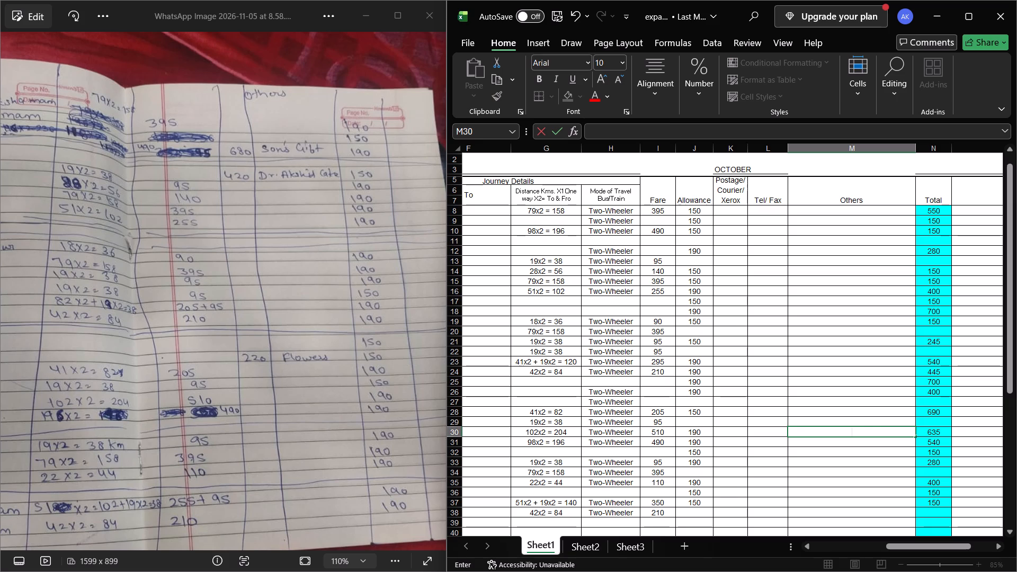
# Enter the notebook's son's gift expense in the Others column of row 10, starting with "680 - Son".
pyautogui.press('Up')
pyautogui.press('Up')
pyautogui.press('Up')
pyautogui.press('Up')
pyautogui.press('Up')
pyautogui.press('Up')
pyautogui.press('Up')
pyautogui.press('Up')
pyautogui.press('Up')
pyautogui.press('Up')
pyautogui.press('Up')
pyautogui.press('Up')
pyautogui.press('Up')
pyautogui.press('Up')
pyautogui.press('Up')
pyautogui.press('Up')
pyautogui.press('Up')
pyautogui.press('Up')
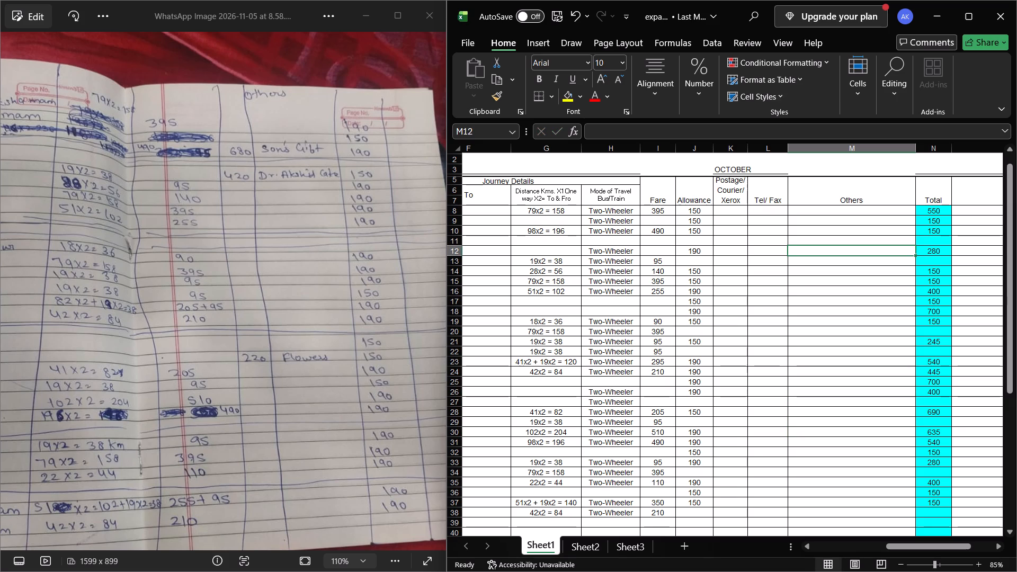
pyautogui.press('Up')
pyautogui.press('Up')
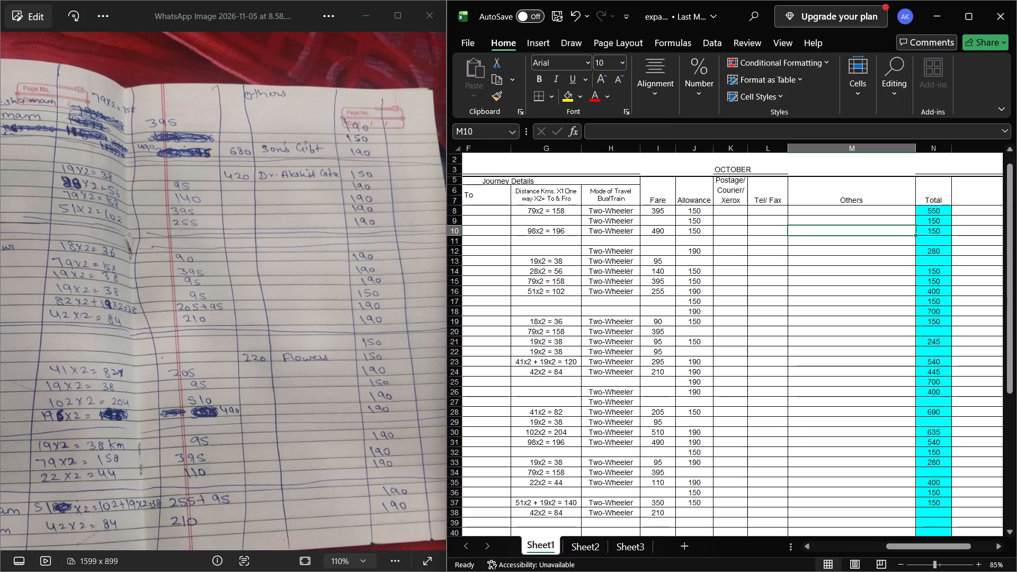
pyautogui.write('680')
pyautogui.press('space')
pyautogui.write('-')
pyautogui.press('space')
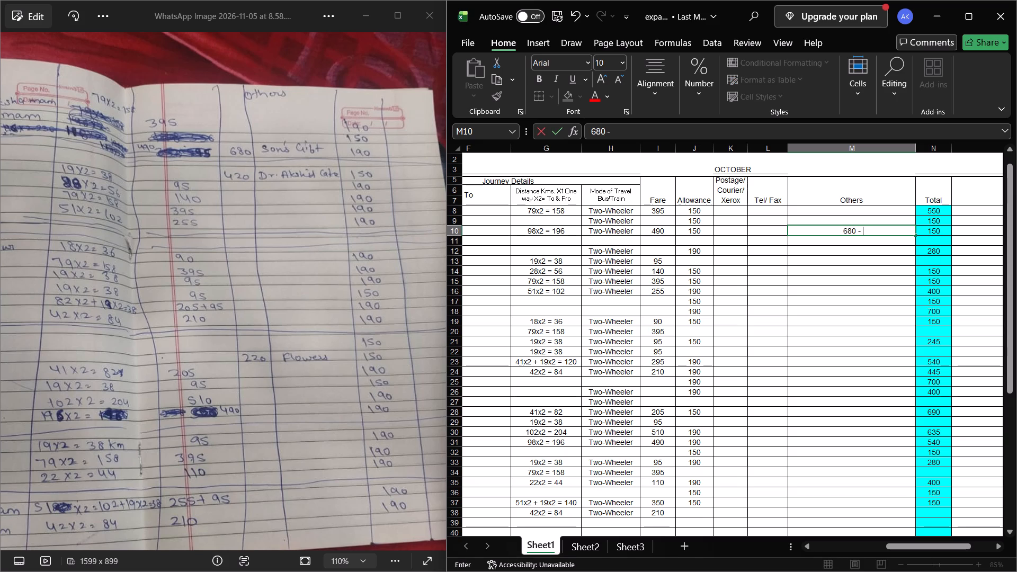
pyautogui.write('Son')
# Finish the Others entry in row 10 so it reads "680 - Son's Gift".
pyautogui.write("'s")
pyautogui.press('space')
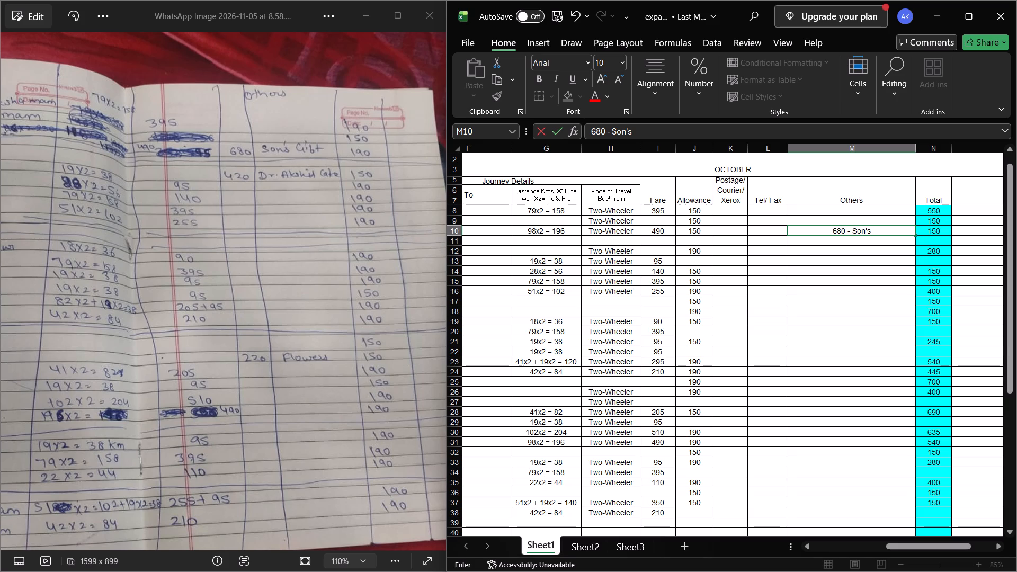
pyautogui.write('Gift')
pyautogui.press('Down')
# Enter the notebook's cake expense in the Others column of row 12 as "420 - Dr. Akshit Cake".
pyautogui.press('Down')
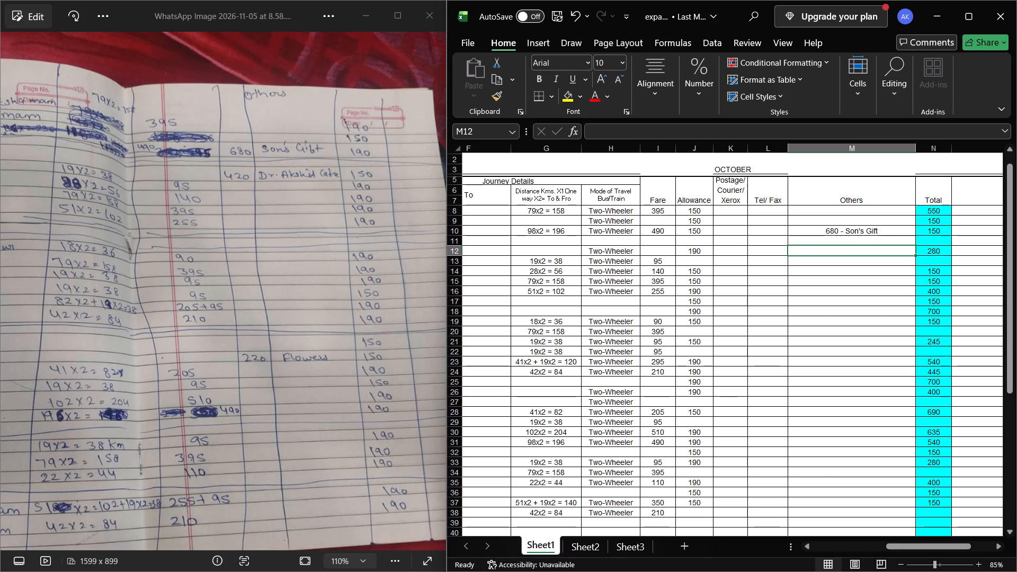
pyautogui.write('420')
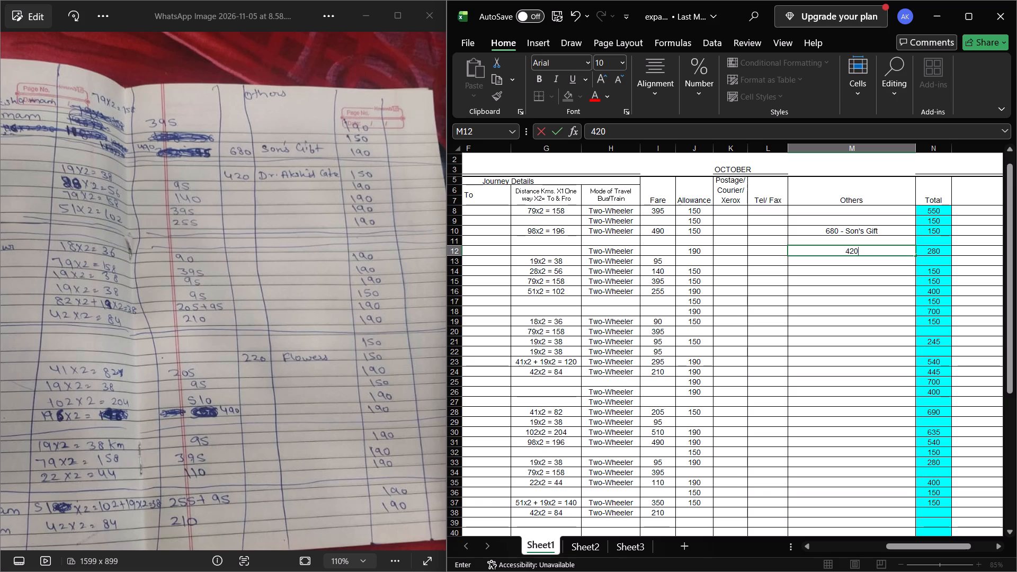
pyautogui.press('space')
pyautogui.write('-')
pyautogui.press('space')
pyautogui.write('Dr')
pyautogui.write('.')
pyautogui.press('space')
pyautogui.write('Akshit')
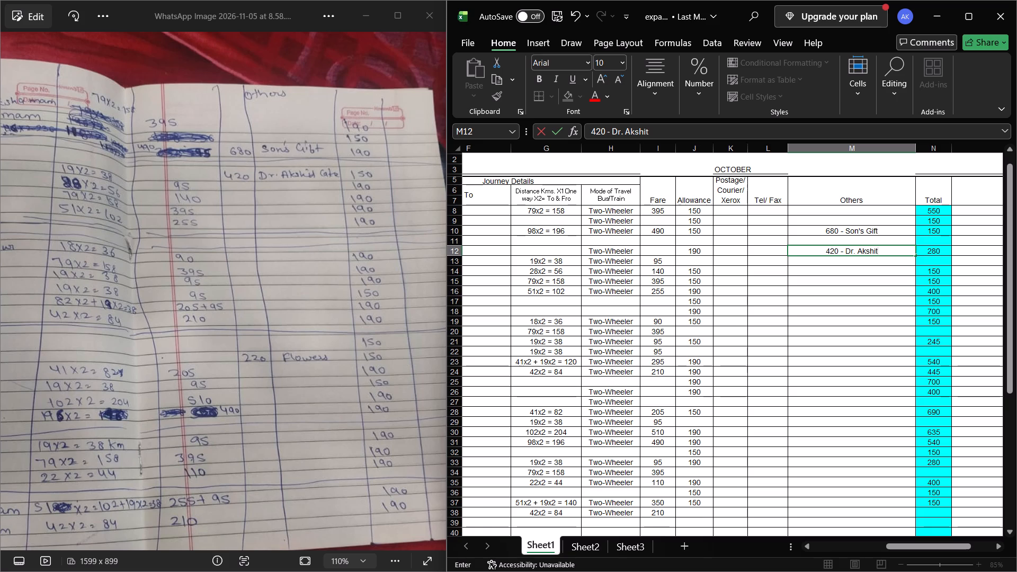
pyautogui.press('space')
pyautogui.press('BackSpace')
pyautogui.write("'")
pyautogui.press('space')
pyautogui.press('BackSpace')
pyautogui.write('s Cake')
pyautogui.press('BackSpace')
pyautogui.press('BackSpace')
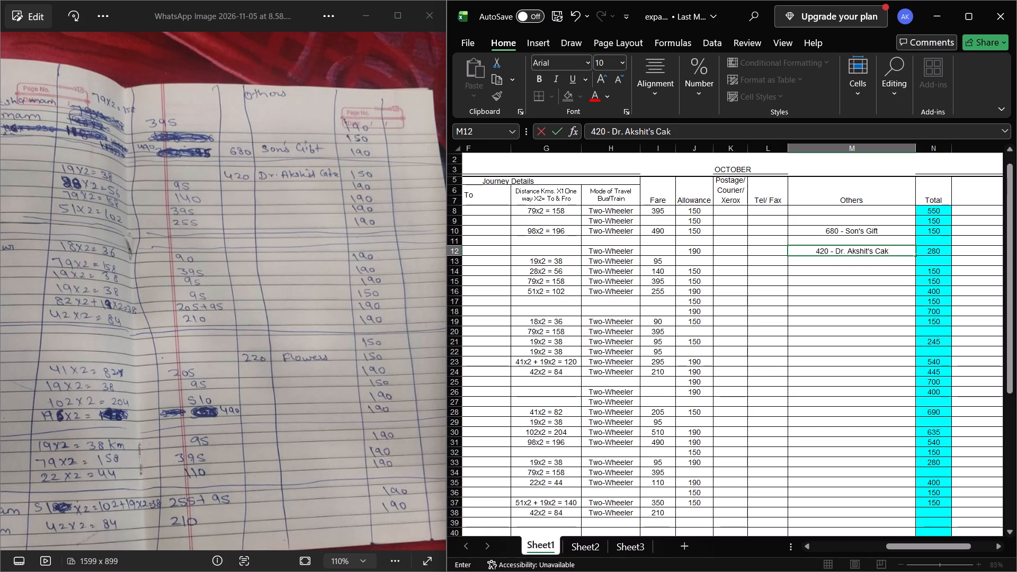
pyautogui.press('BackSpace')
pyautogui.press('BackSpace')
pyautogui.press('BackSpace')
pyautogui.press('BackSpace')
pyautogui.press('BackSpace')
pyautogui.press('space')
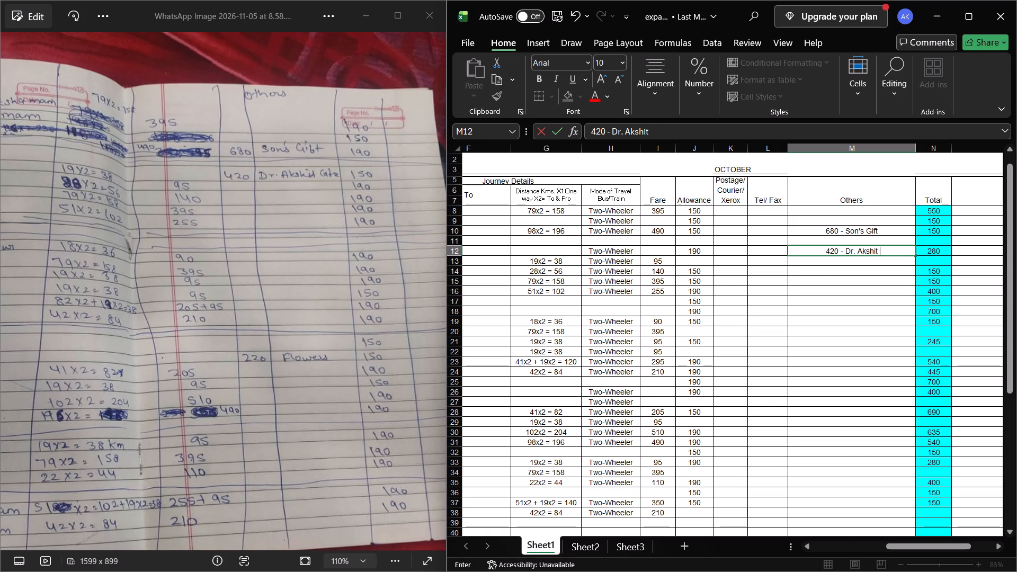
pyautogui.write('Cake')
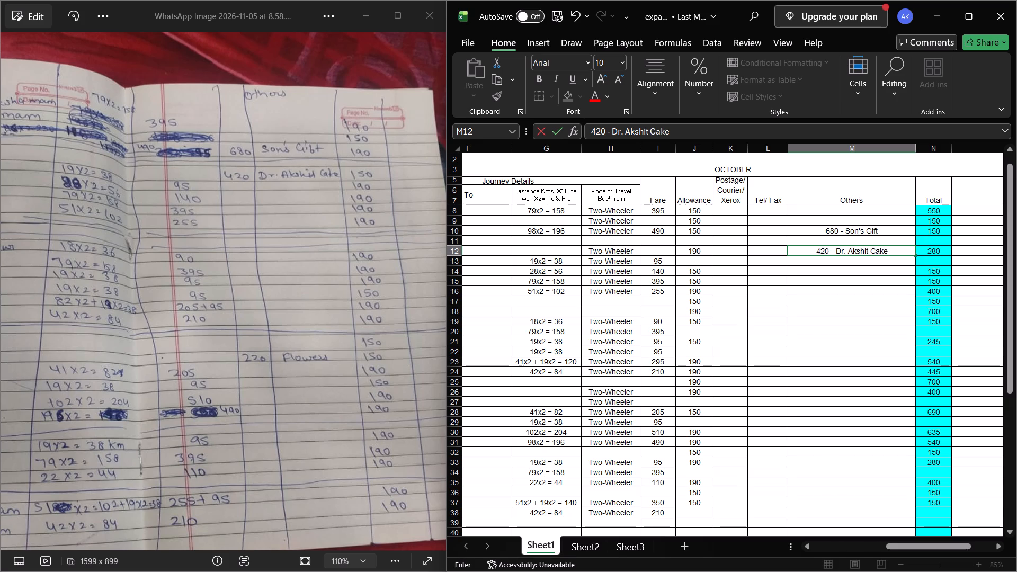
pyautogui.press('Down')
# Go down the Others column to row 26 to record the notebook's flowers expense.
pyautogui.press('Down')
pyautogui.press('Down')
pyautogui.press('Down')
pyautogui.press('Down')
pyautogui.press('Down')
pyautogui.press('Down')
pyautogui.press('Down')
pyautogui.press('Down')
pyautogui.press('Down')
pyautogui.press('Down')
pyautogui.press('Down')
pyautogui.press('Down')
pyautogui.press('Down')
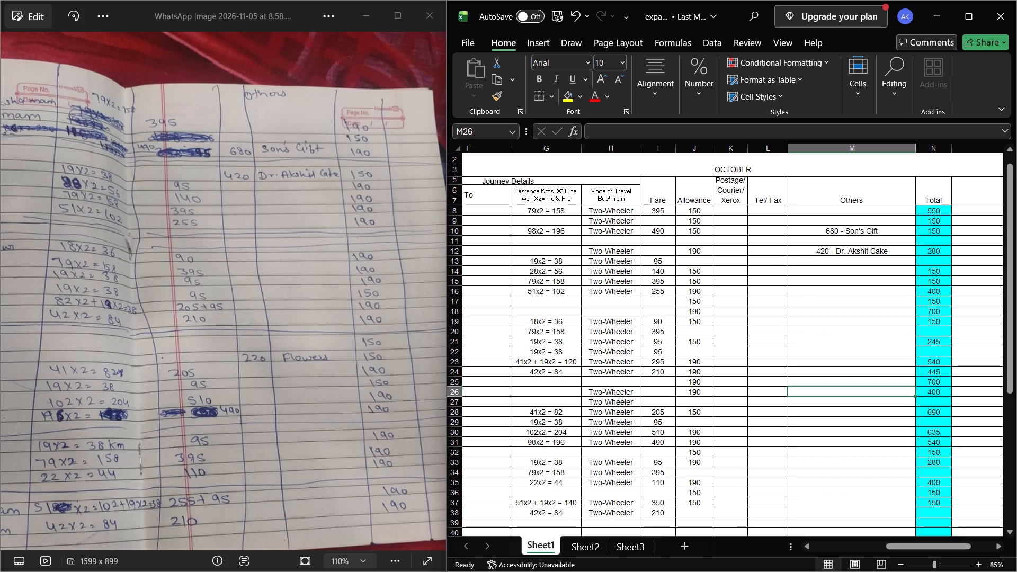
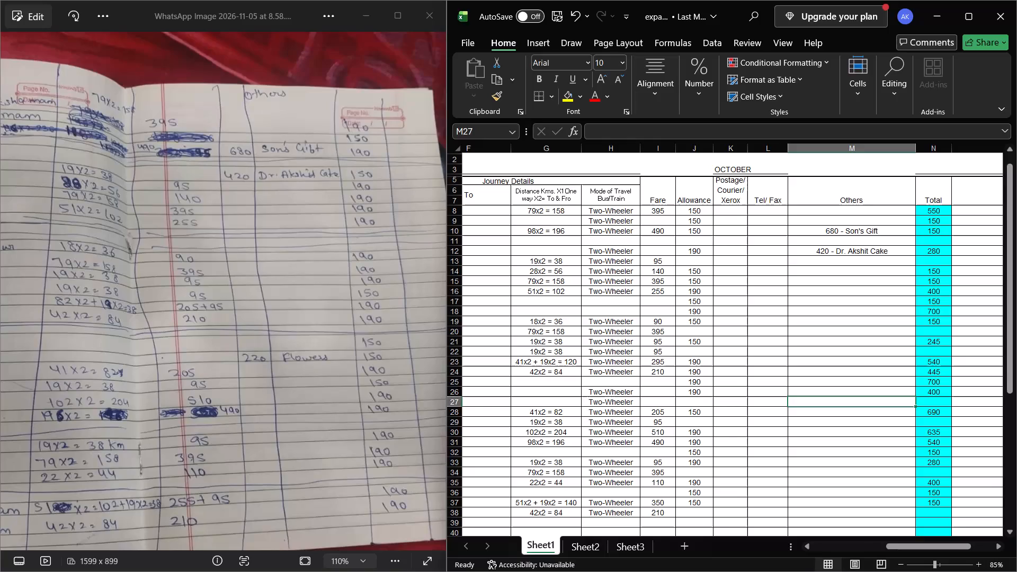
# Enter the notebook's flowers expense as "220 - Flowers" in the Others column of row 27.
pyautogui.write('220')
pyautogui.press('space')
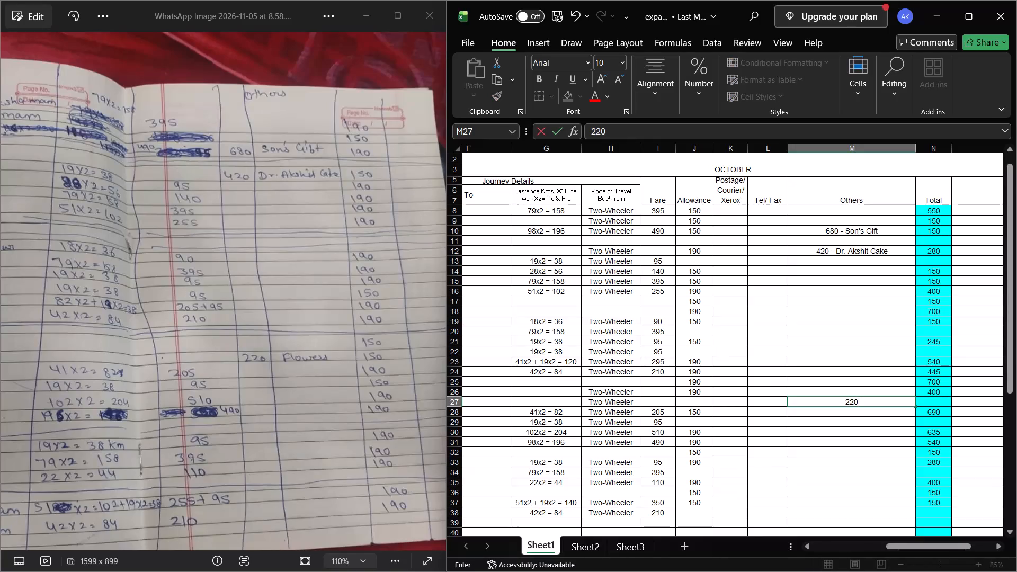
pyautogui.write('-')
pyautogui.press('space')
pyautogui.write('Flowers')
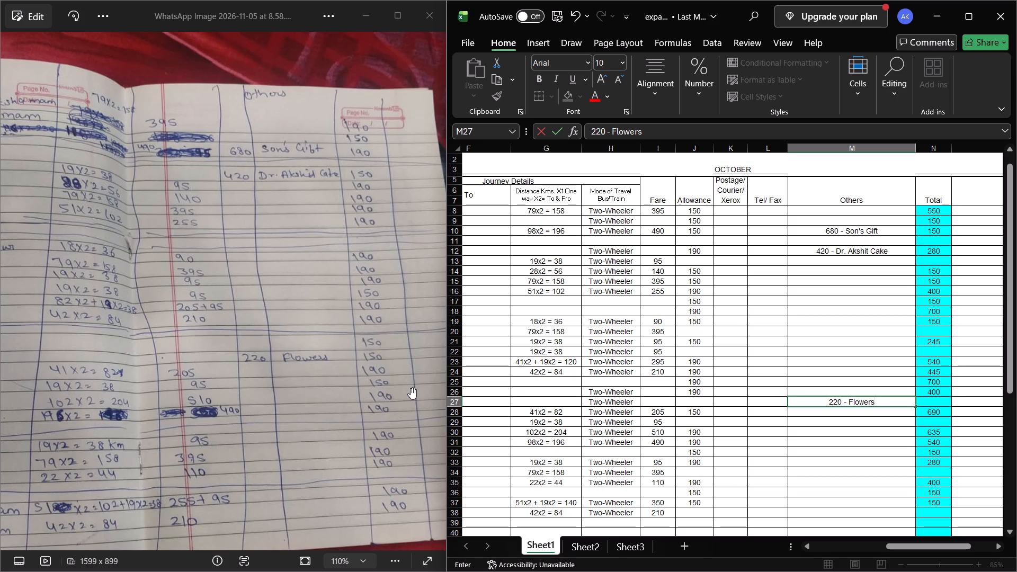
# Compare the sheet's places worked, travel and expense columns with the notebook page before revising the allowances.
pyautogui.hscroll(2, 411, 388)
pyautogui.hscroll(5, 628, 413)
pyautogui.hscroll(-1, 628, 413)
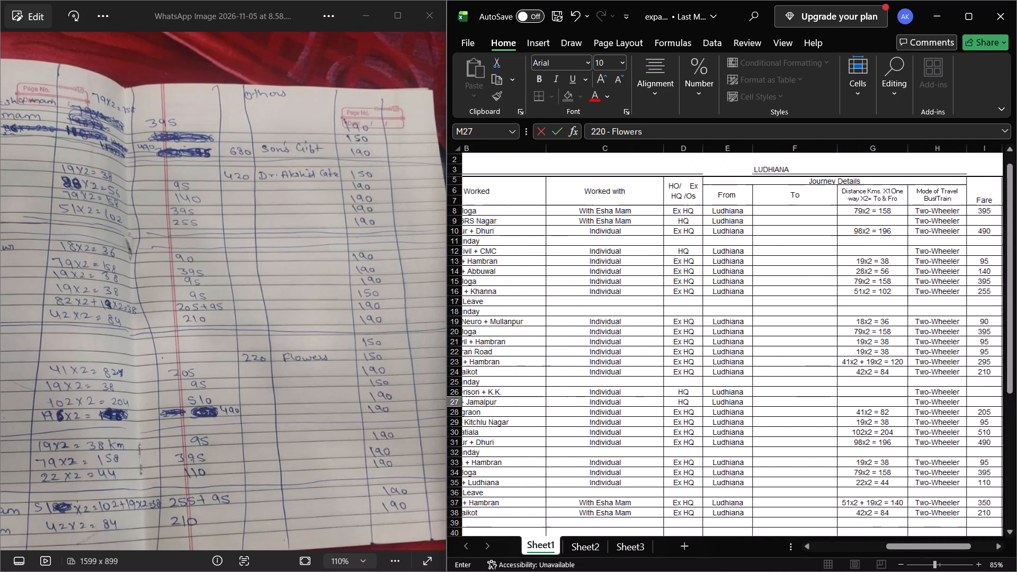
pyautogui.hscroll(-1, 628, 413)
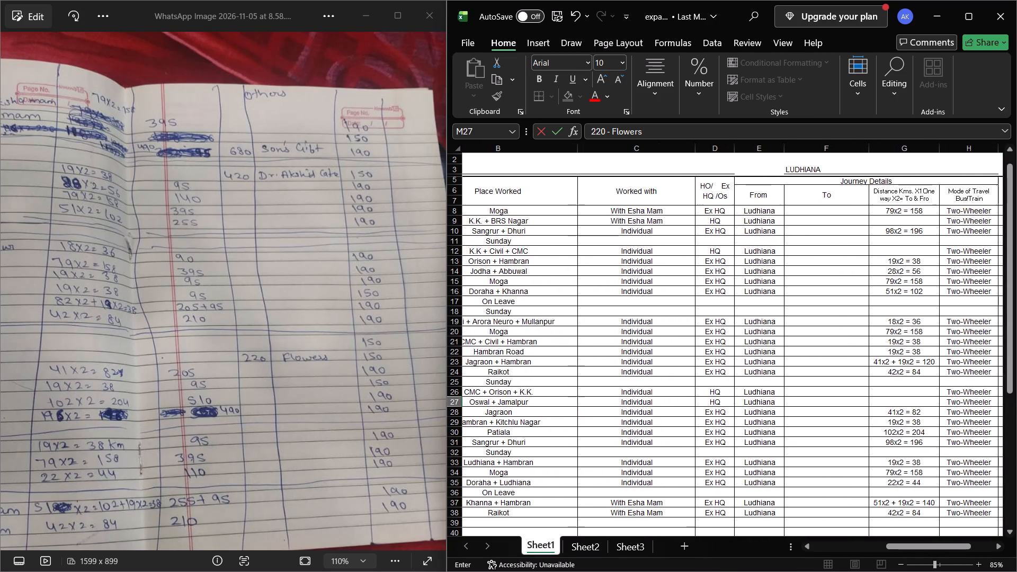
pyautogui.hscroll(-1, 628, 413)
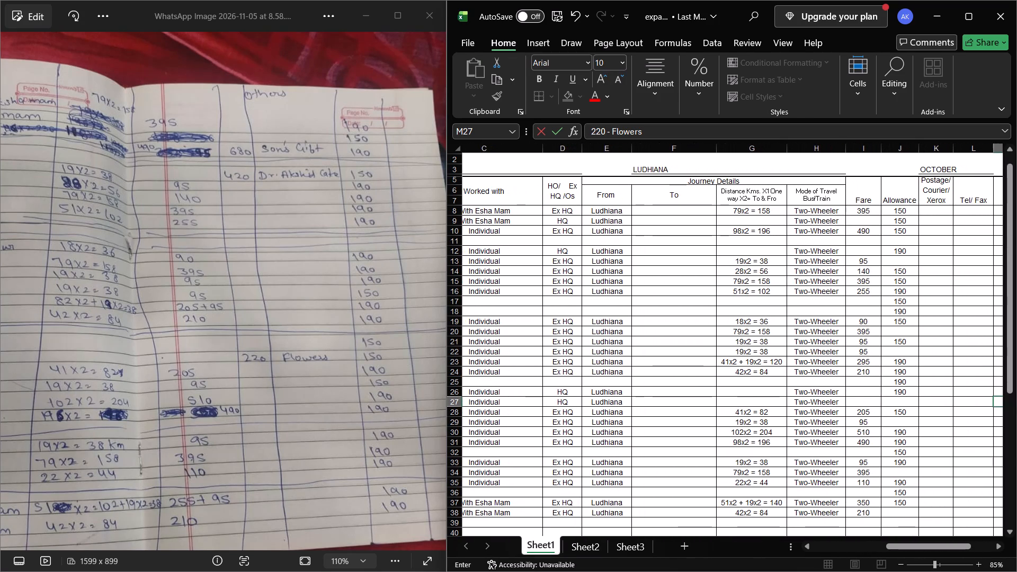
pyautogui.hscroll(-2, 628, 413)
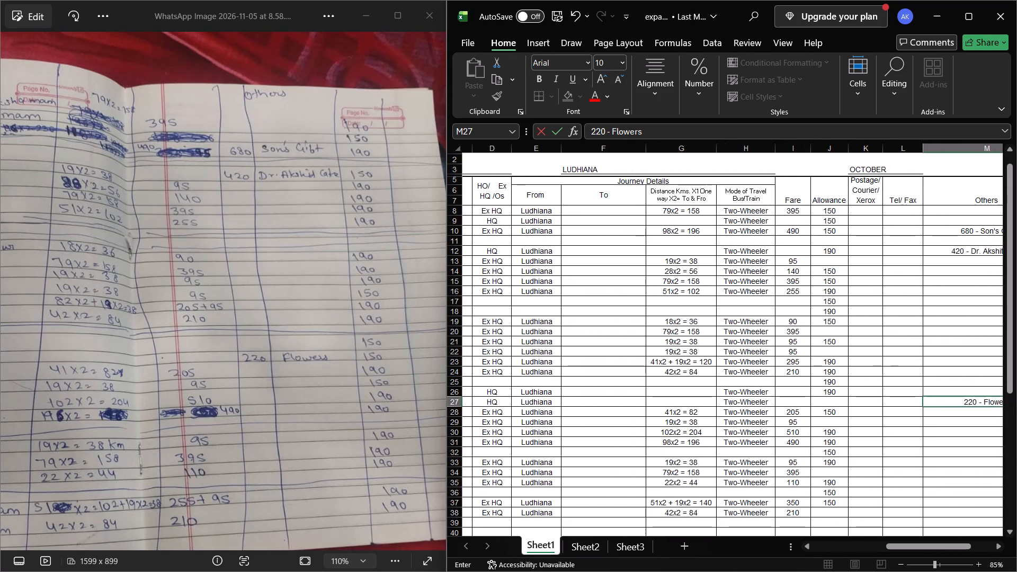
pyautogui.hscroll(-3, 628, 413)
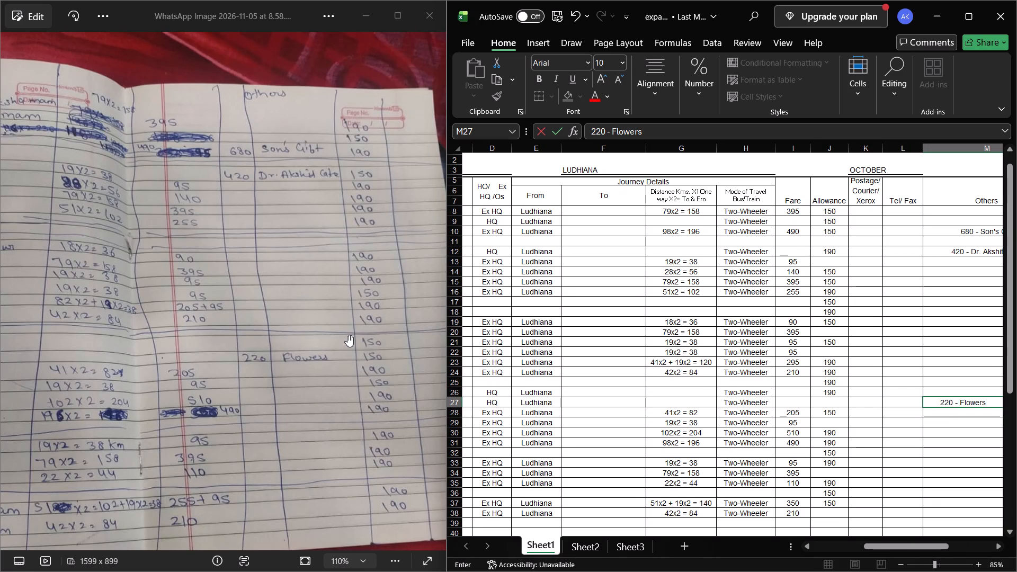
pyautogui.hscroll(5, 799, 389)
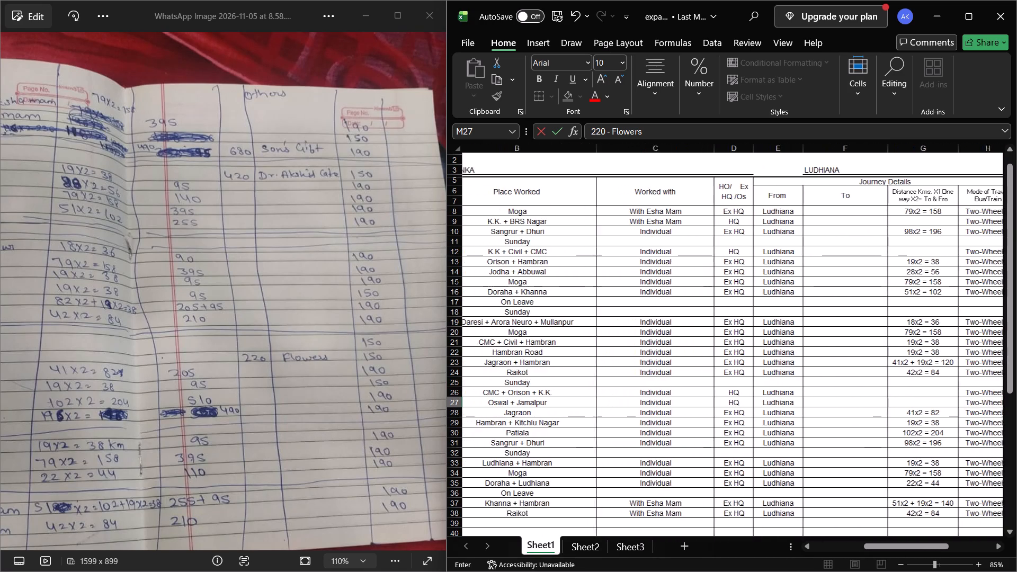
pyautogui.hscroll(-2, 799, 389)
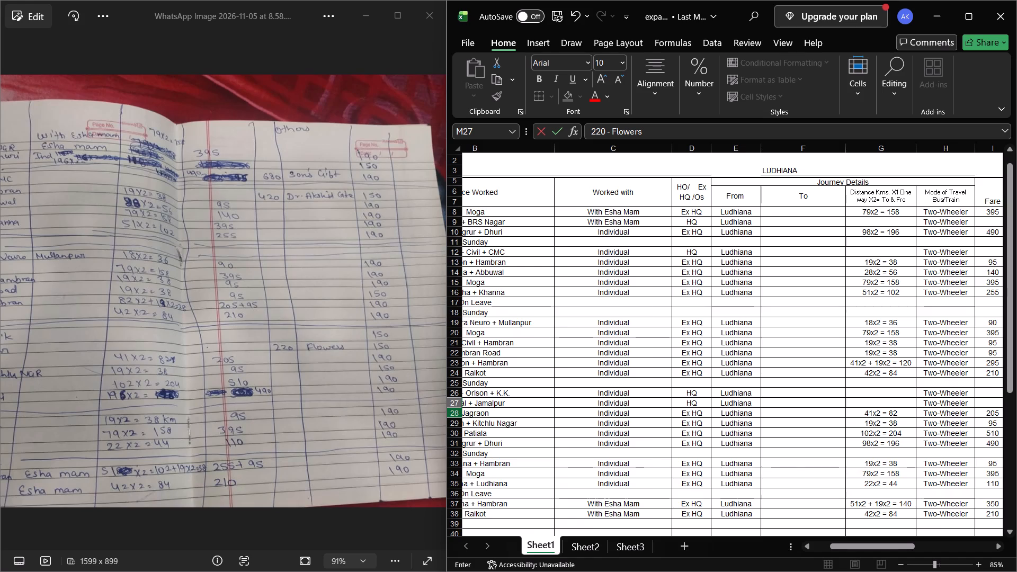
pyautogui.hscroll(-5, 724, 421)
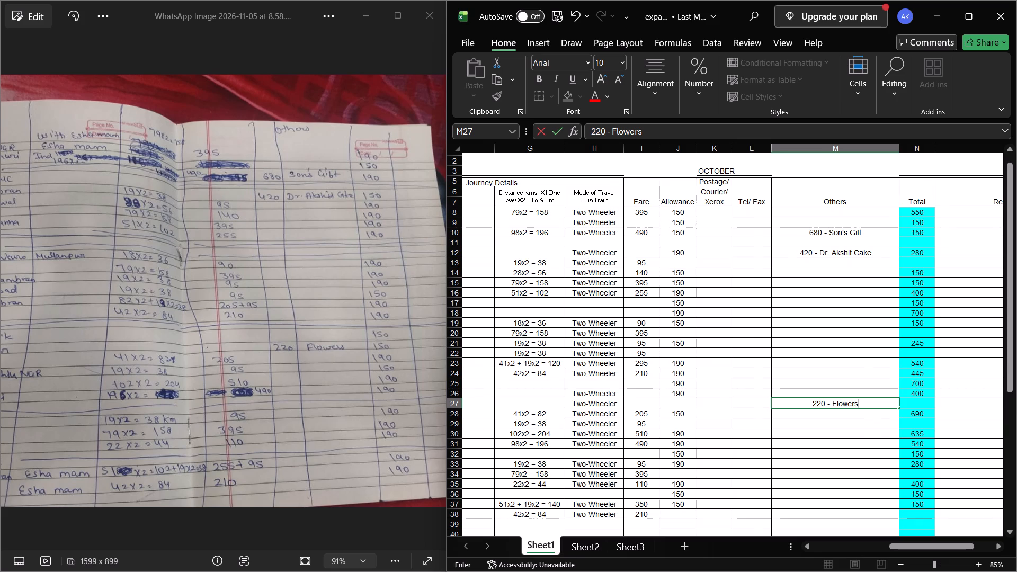
pyautogui.hscroll(-1, 706, 375)
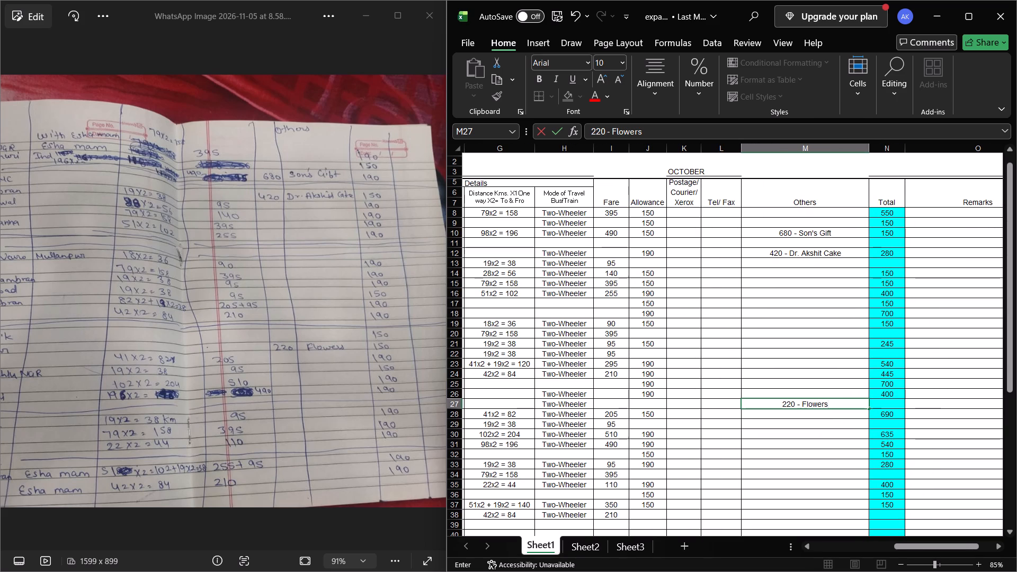
# Set the Allowance entries in rows 8 and 10 to 190.
pyautogui.click(650, 210)
pyautogui.write('190')
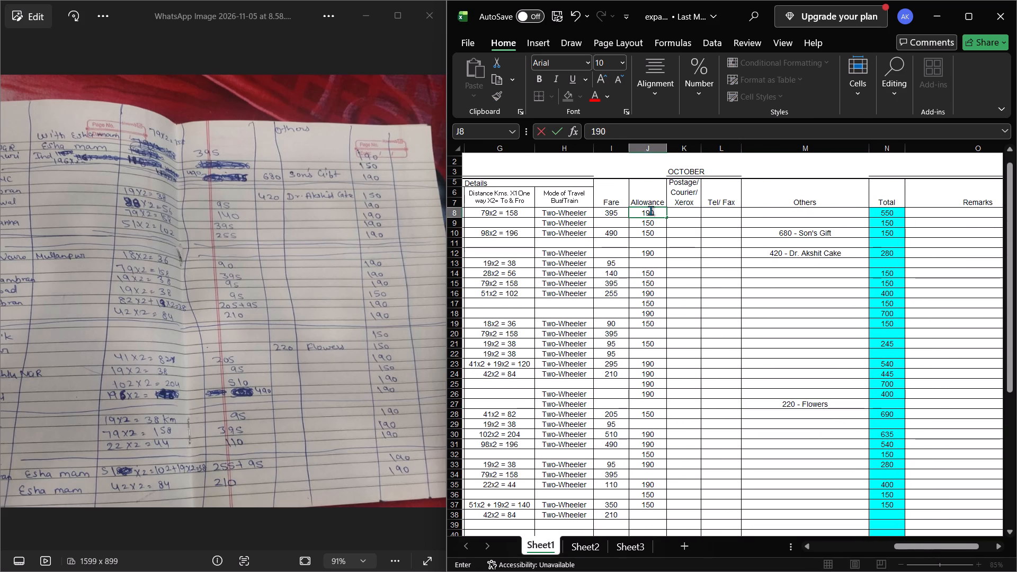
pyautogui.press('space')
pyautogui.press('Down')
pyautogui.press('Down')
pyautogui.write('190')
pyautogui.press('Down')
# Set the Allowance in row 12 to 150 and in rows 13 to 16 to 190.
pyautogui.press('Down')
pyautogui.press('Down')
pyautogui.press('Up')
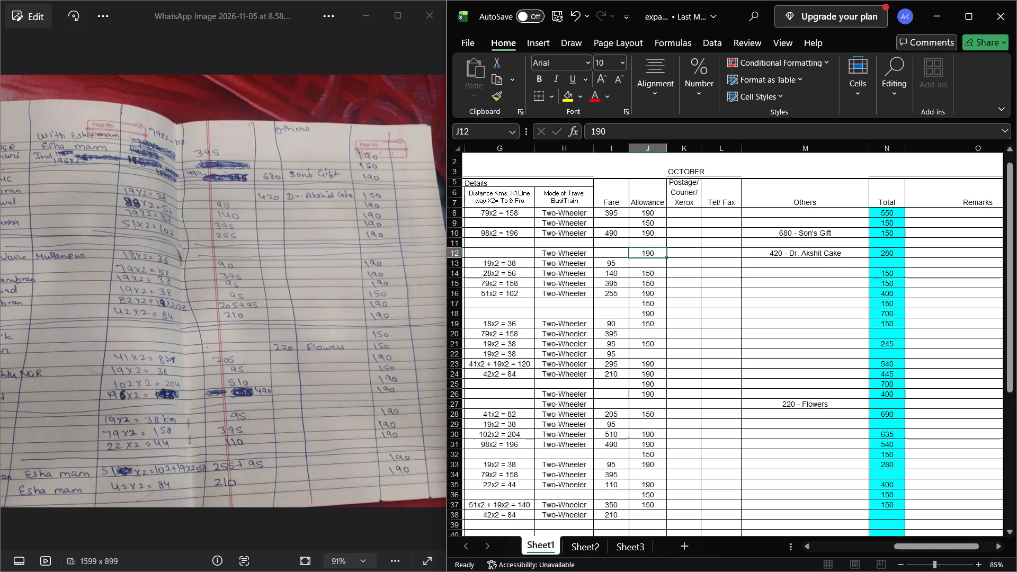
pyautogui.write('150')
pyautogui.press('Down')
pyautogui.write('15')
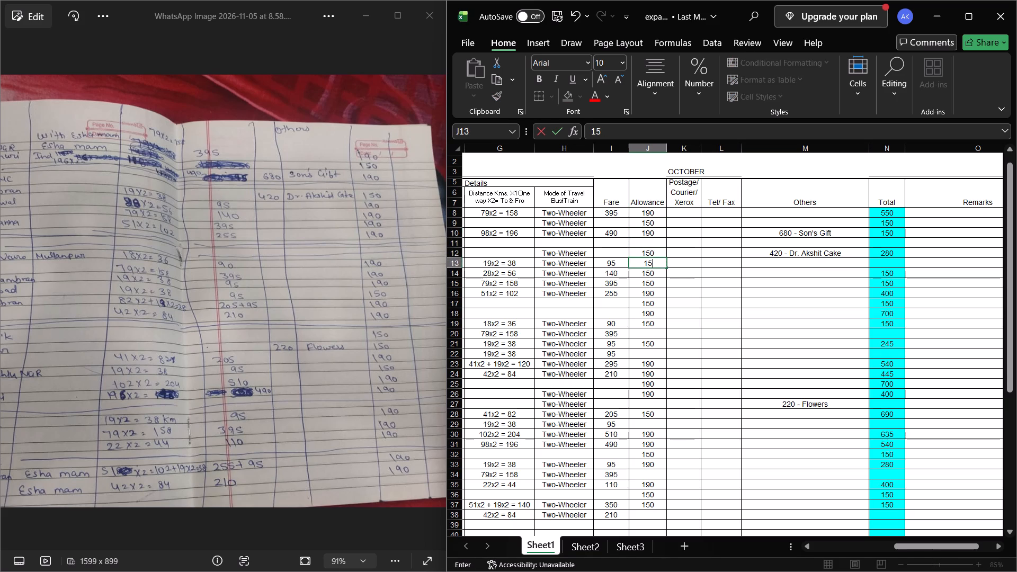
pyautogui.press('BackSpace')
pyautogui.press('9')
pyautogui.press('0')
pyautogui.press('Down')
pyautogui.write('190')
pyautogui.press('Down')
pyautogui.write('190')
pyautogui.press('Down')
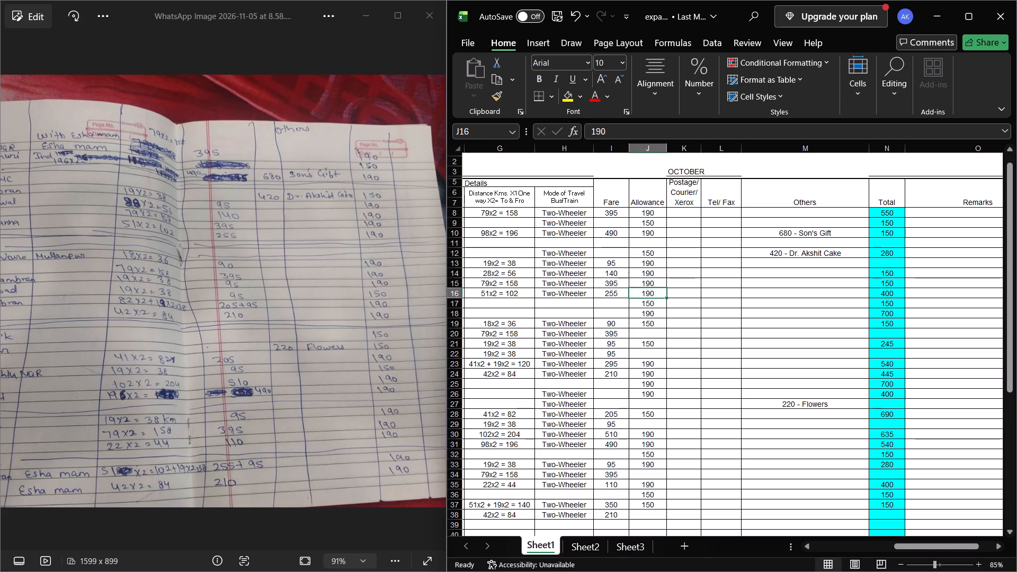
pyautogui.write('190')
pyautogui.press('Down')
# Clear the Allowance entries for the leave day and Sunday in rows 17 and 18.
pyautogui.press('BackSpace')
pyautogui.press('Down')
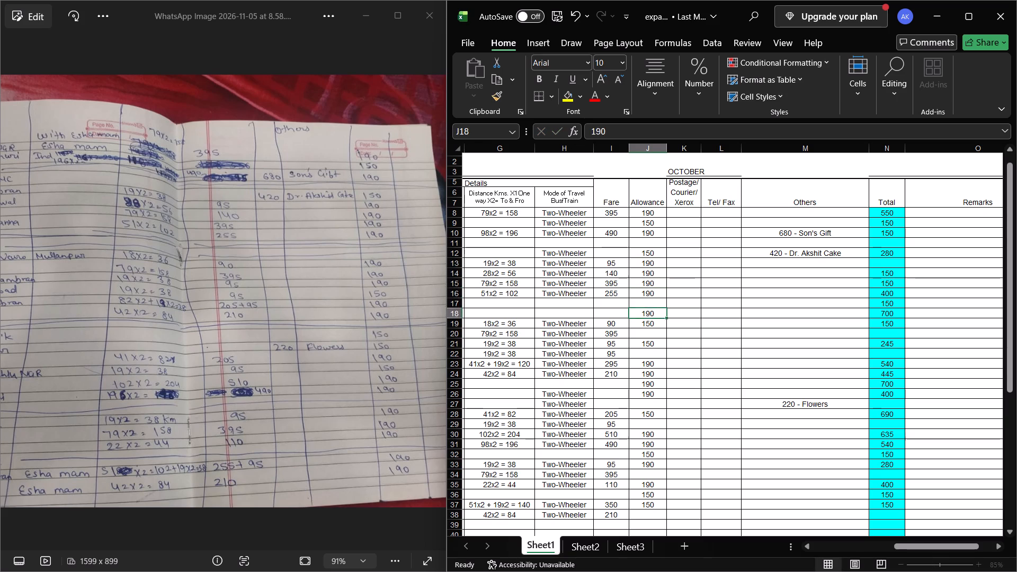
pyautogui.press('BackSpace')
pyautogui.press('Down')
# Enter 190 as the Allowance in each of rows 19 to 23.
pyautogui.write('109')
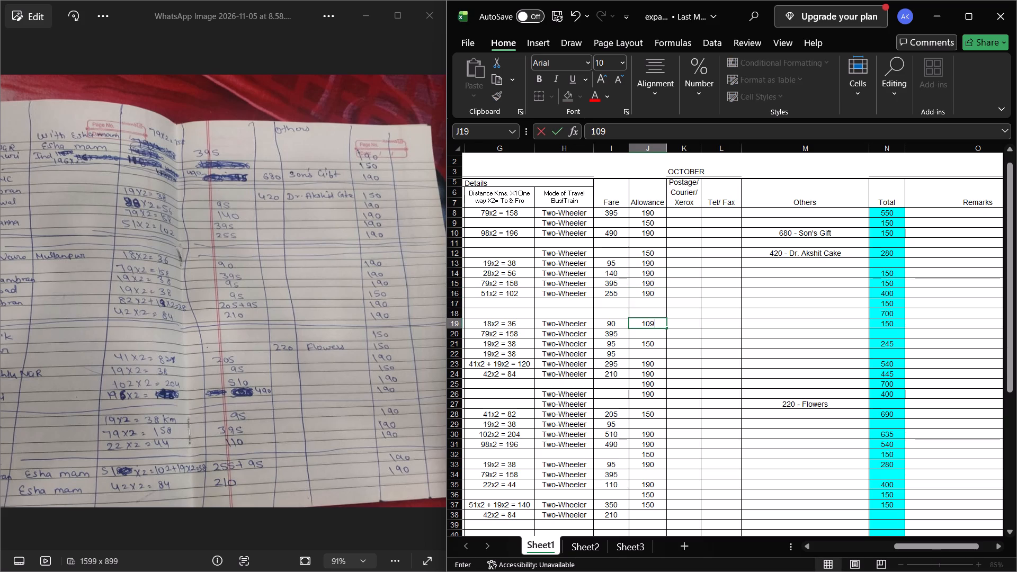
pyautogui.press('BackSpace')
pyautogui.press('BackSpace')
pyautogui.write('90')
pyautogui.press('Down')
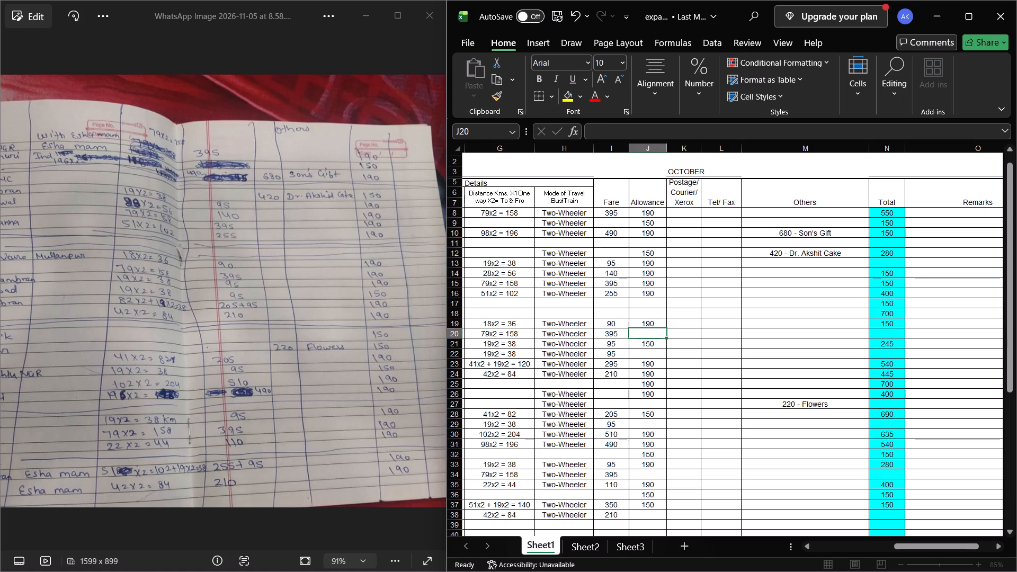
pyautogui.write('190')
pyautogui.press('Down')
pyautogui.write('190')
pyautogui.press('Down')
pyautogui.write('190')
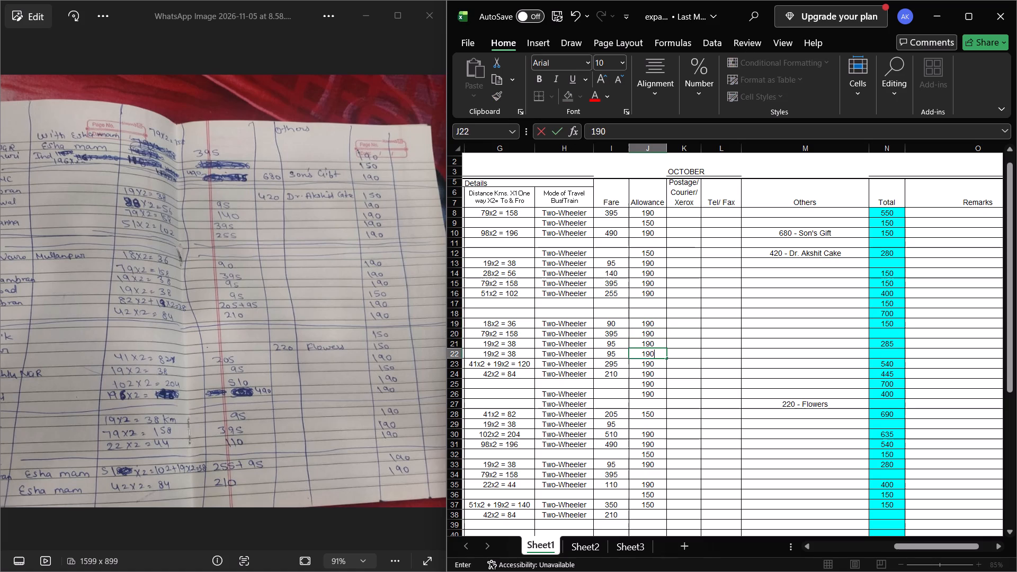
pyautogui.press('Down')
pyautogui.write('190')
pyautogui.press('Down')
# Clear the Sunday Allowance in row 25, then enter 150 in rows 26 and 27 and 190 in rows 28 and 29.
pyautogui.press('Down')
pyautogui.press('BackSpace')
pyautogui.press('Down')
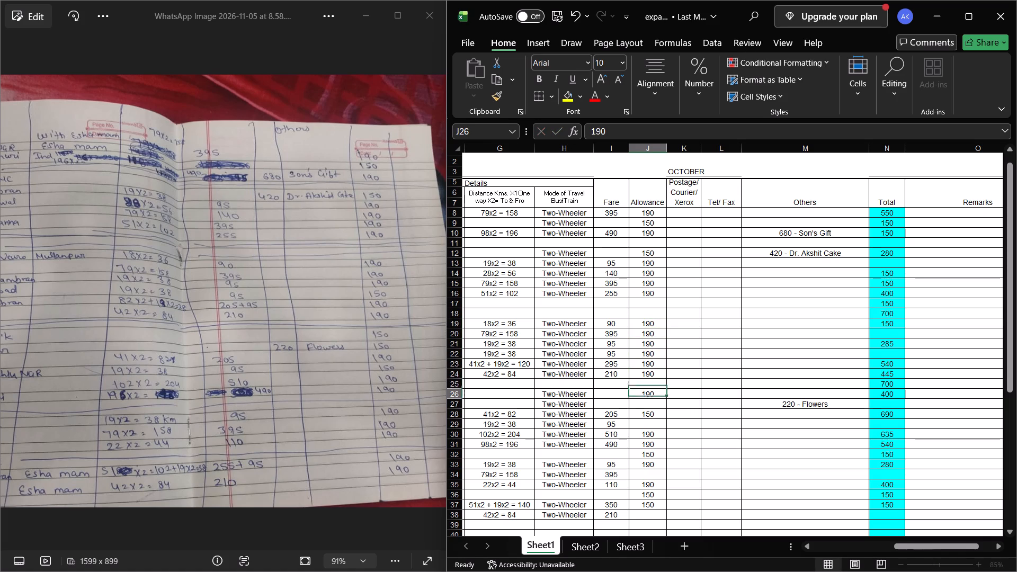
pyautogui.write('150')
pyautogui.press('Down')
pyautogui.write('150')
pyautogui.press('Down')
pyautogui.write('190')
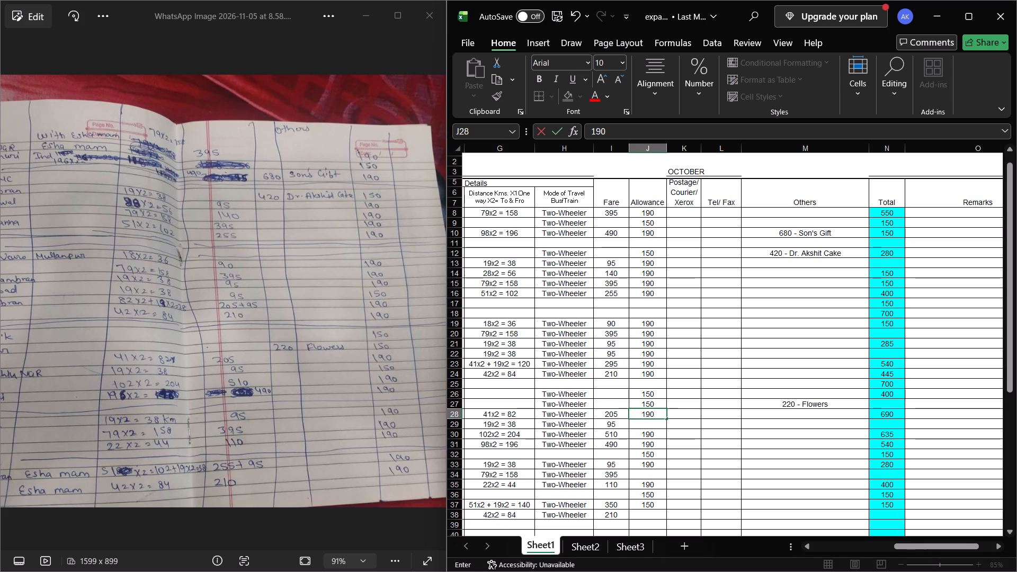
pyautogui.press('Down')
pyautogui.write('190')
pyautogui.press('Down')
# Clear the Allowance entries in rows 32 and 36 and enter 190 in rows 34, 35, 37 and 38.
pyautogui.press('Down')
pyautogui.press('Down')
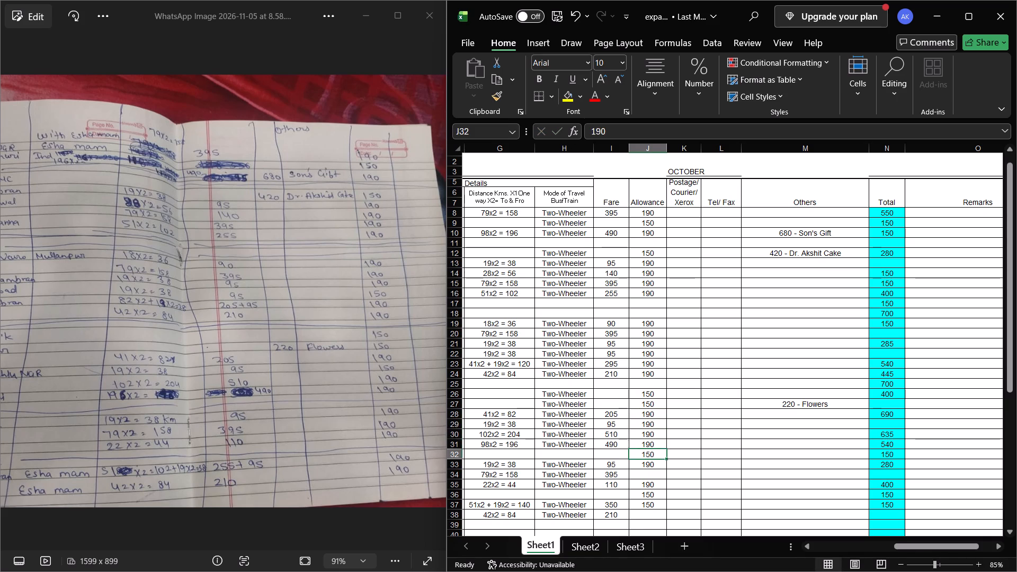
pyautogui.press('BackSpace')
pyautogui.press('Down')
pyautogui.press('Down')
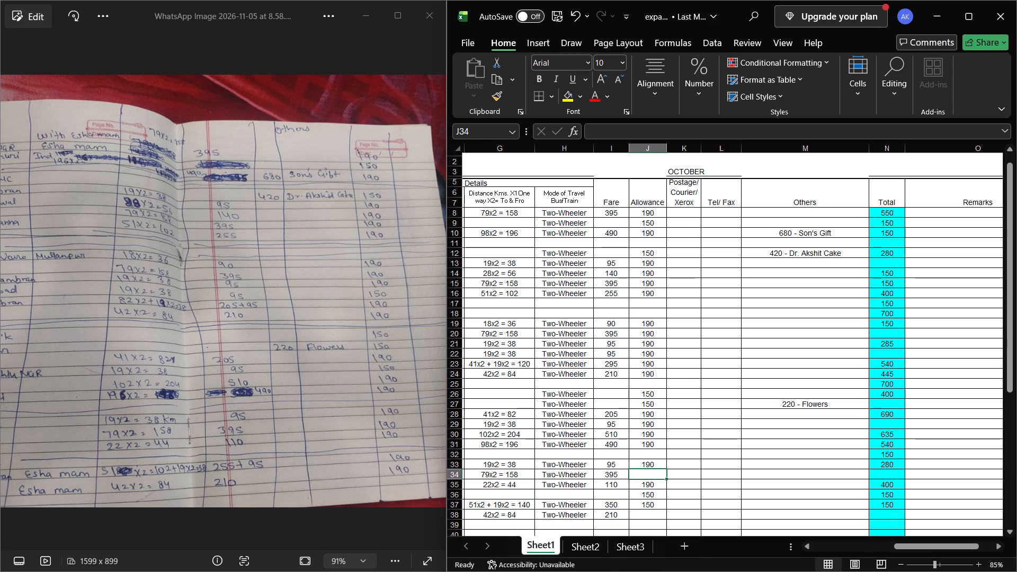
pyautogui.write('190')
pyautogui.press('Down')
pyautogui.write('190')
pyautogui.press('Down')
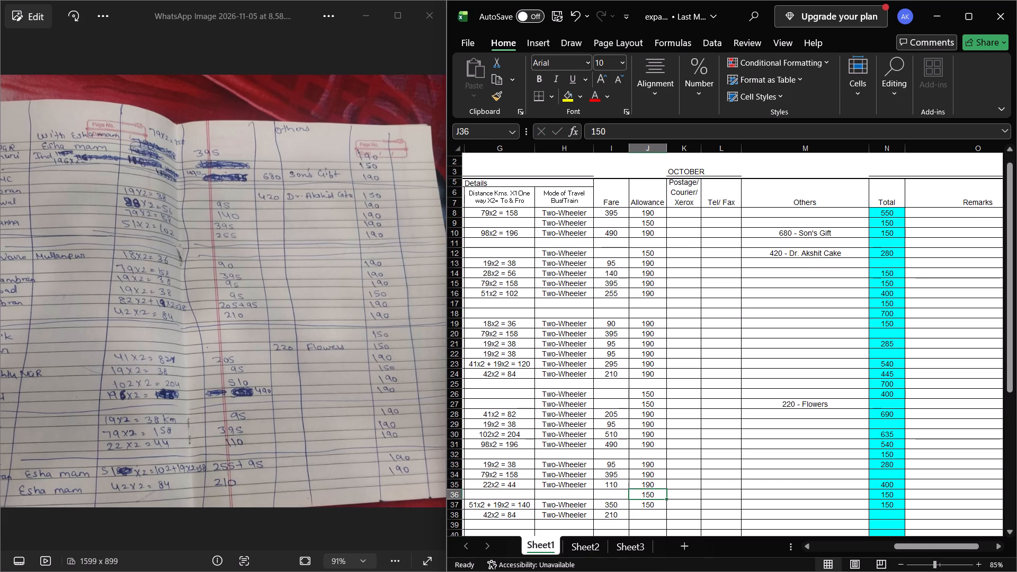
pyautogui.press('BackSpace')
pyautogui.press('Down')
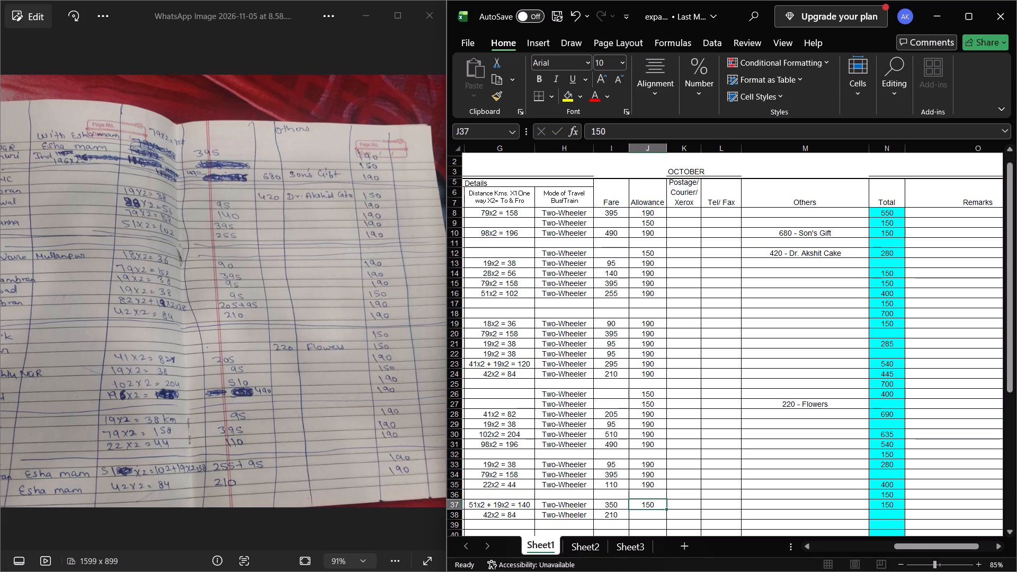
pyautogui.write('190')
pyautogui.press('Down')
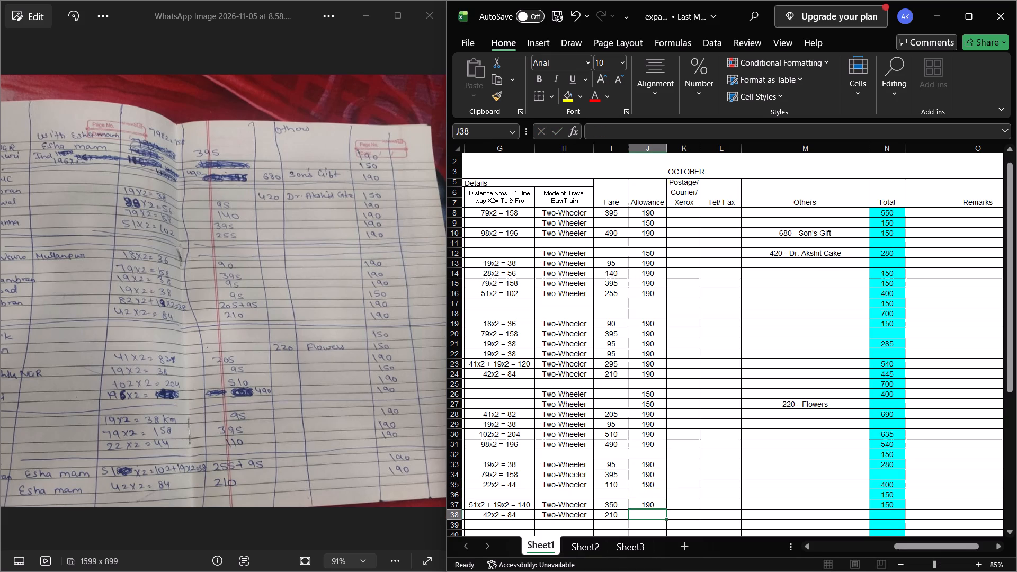
pyautogui.write('190')
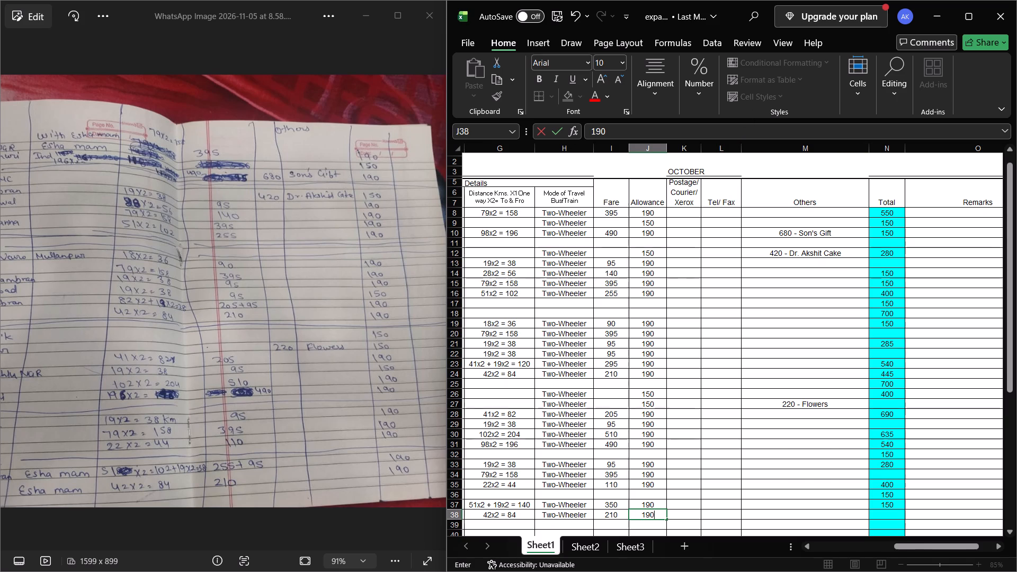
# Review the sheet's columns from Place Worked to Total against the notebook page.
pyautogui.hscroll(9, 661, 350)
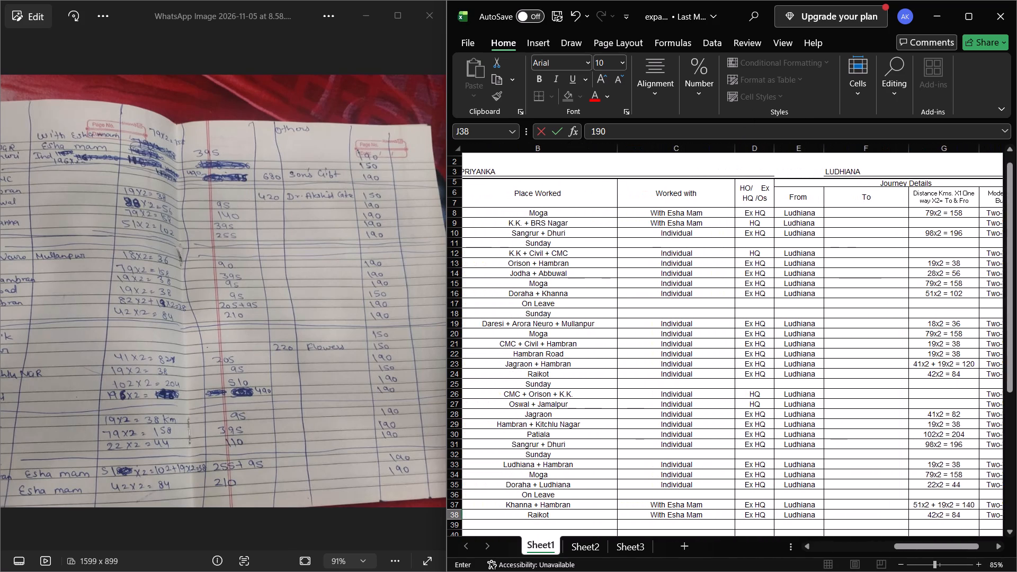
pyautogui.hscroll(1, 661, 350)
pyautogui.hscroll(-6, 661, 350)
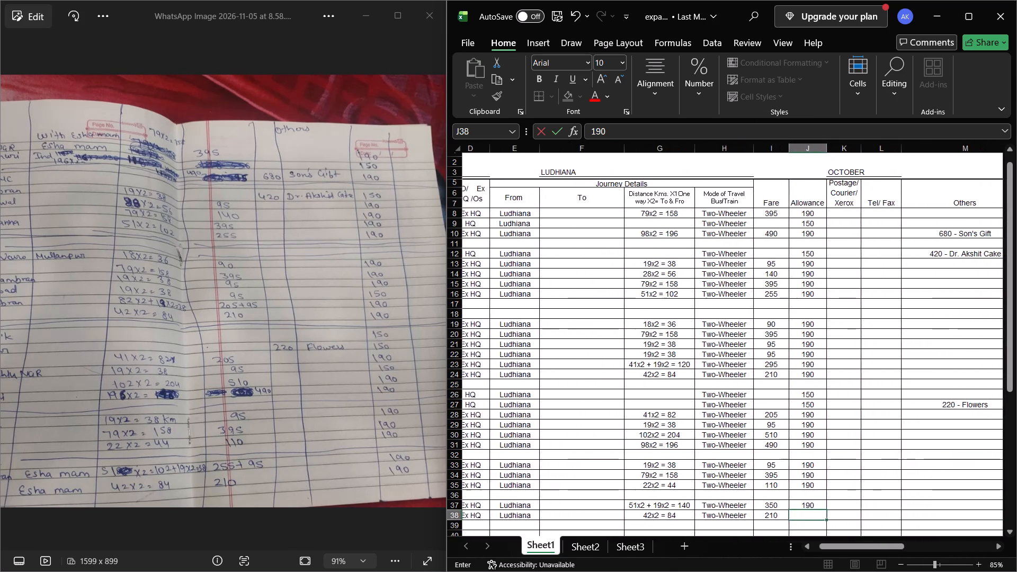
pyautogui.hscroll(-2, 625, 354)
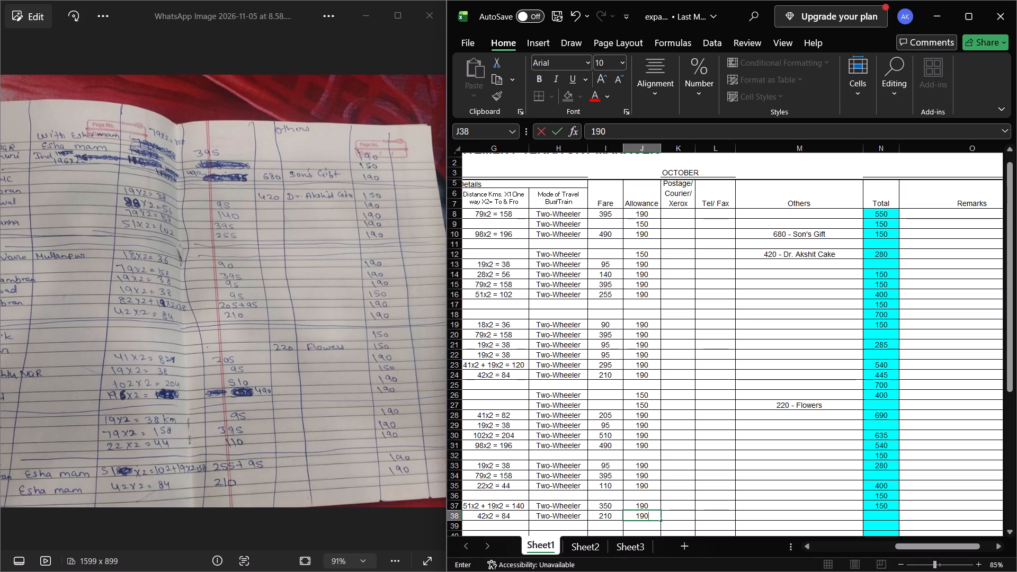
pyautogui.hscroll(3, 625, 354)
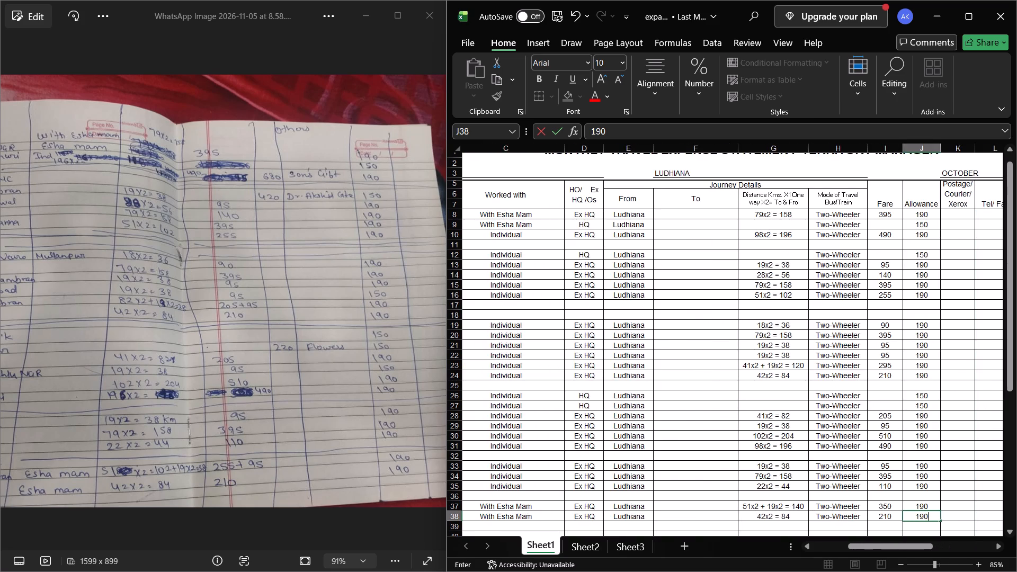
pyautogui.hscroll(3, 625, 354)
# Check the Hambran Road entries along row 22, from the date across to the Total column.
pyautogui.click(625, 354)
pyautogui.hscroll(1, 625, 354)
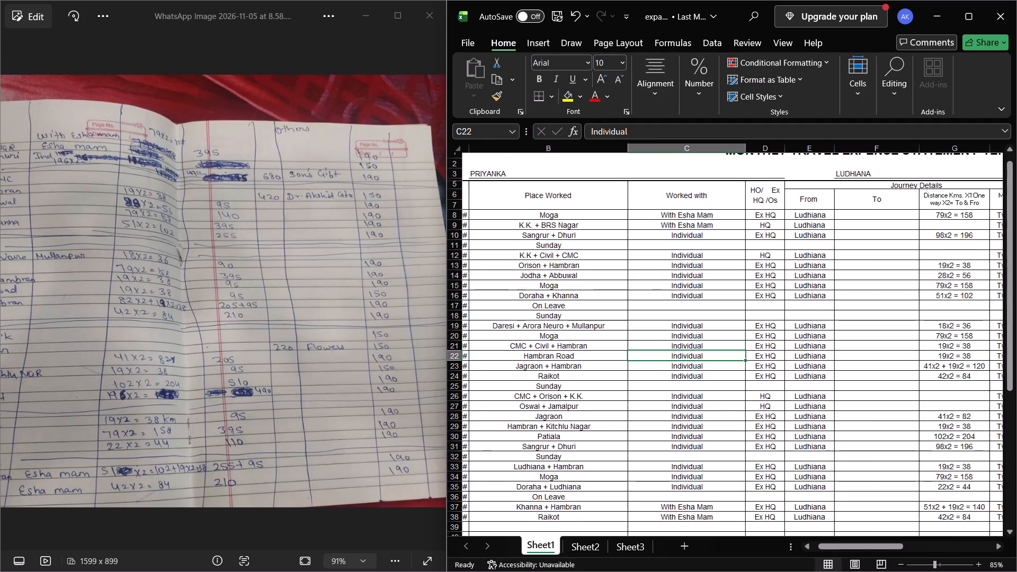
pyautogui.hscroll(1, 625, 354)
pyautogui.click(537, 359)
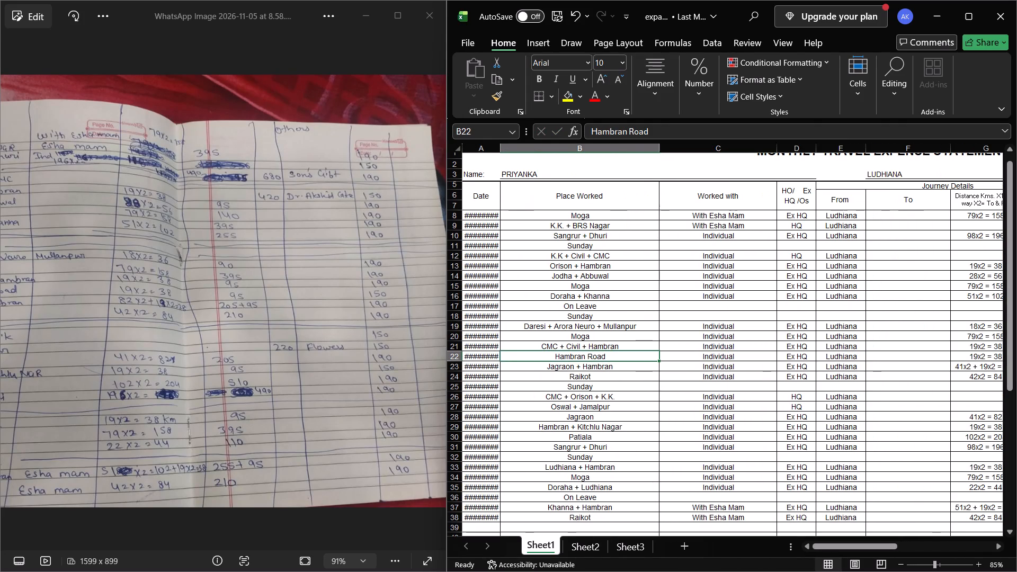
pyautogui.press('Left')
pyautogui.press('Right')
pyautogui.press('Right')
pyautogui.press('Right')
pyautogui.press('Right')
pyautogui.press('Right')
pyautogui.press('Right')
pyautogui.press('Right')
pyautogui.press('Right')
pyautogui.press('Right')
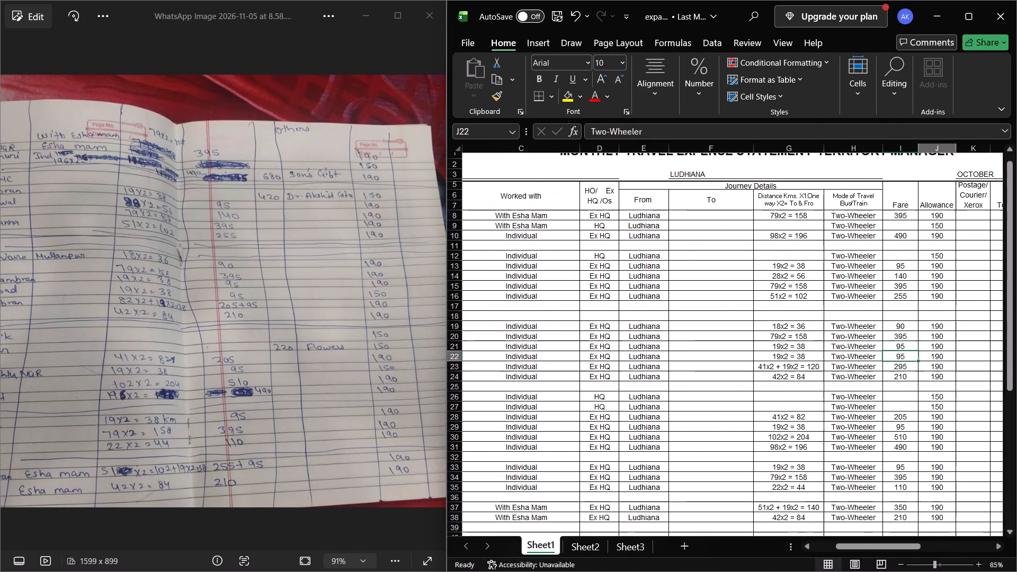
pyautogui.press('Right')
pyautogui.press('Right')
pyautogui.press('Right')
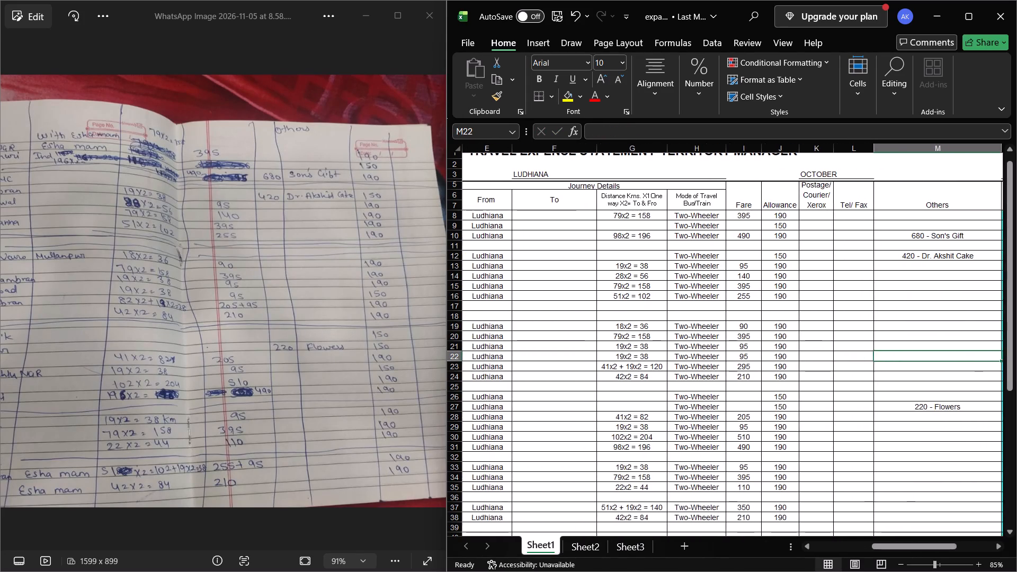
pyautogui.press('Right')
pyautogui.press('Right')
pyautogui.press('Left')
pyautogui.press('Left')
pyautogui.press('Left')
pyautogui.press('Left')
pyautogui.press('Left')
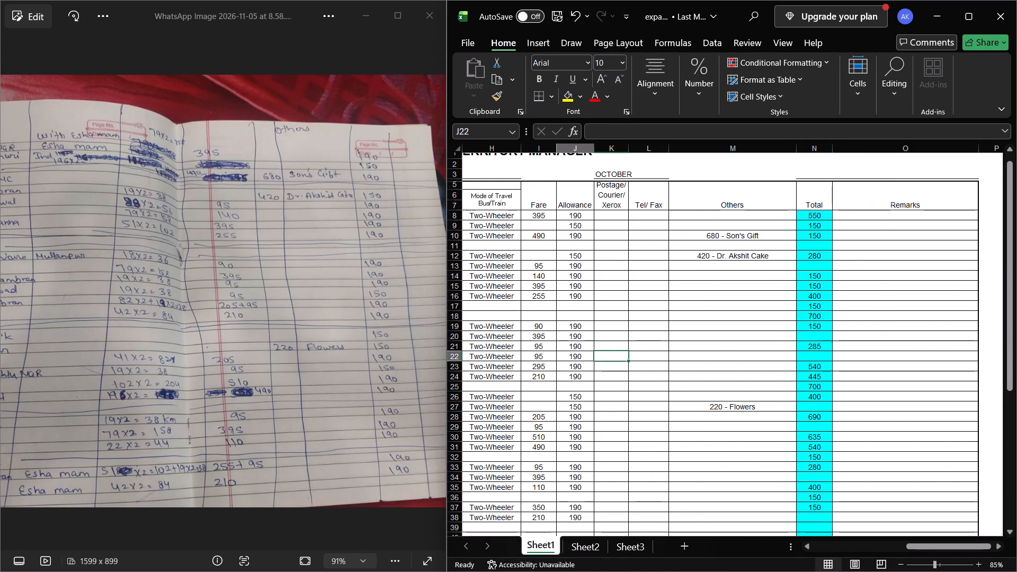